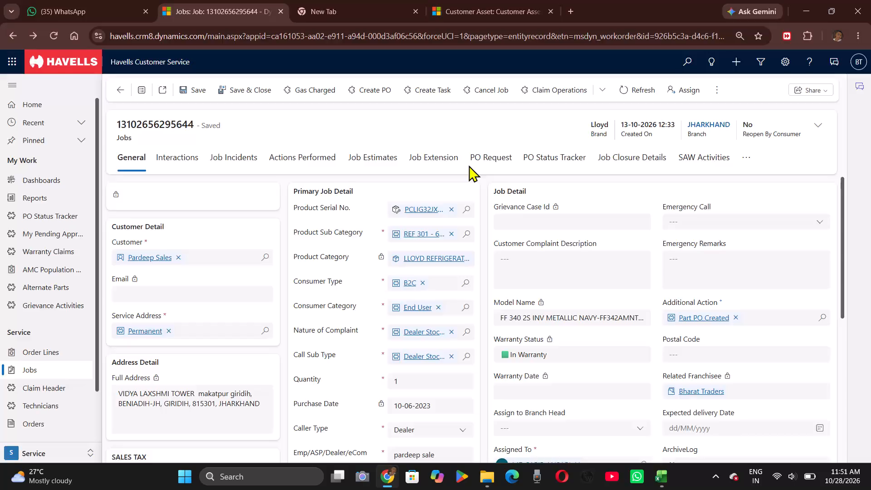
Open the Excel file "replacemnt workbook (1)" from the Downloads folder in File Explorer.
{"action": "left_click", "coordinate": [662, 478]}
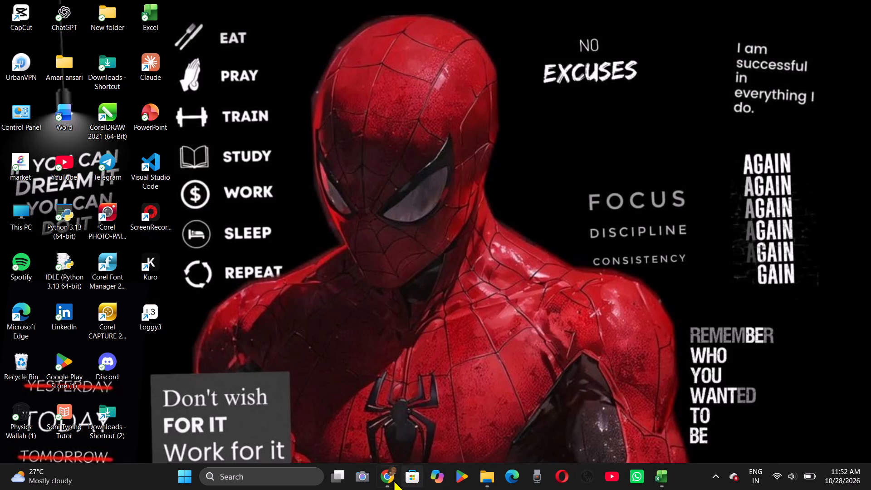
{"action": "left_click", "coordinate": [392, 480]}
{"action": "left_click", "coordinate": [478, 479]}
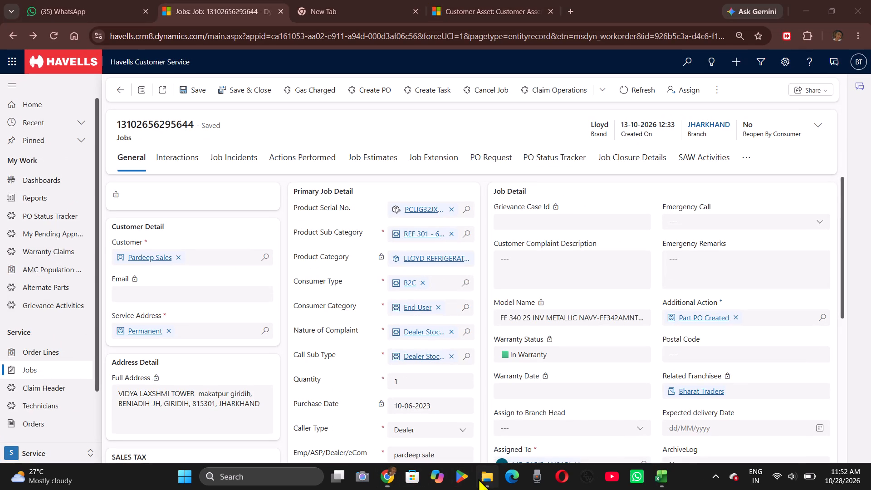
{"action": "scroll", "coordinate": [367, 228], "scroll_direction": "down", "scroll_amount": 4}
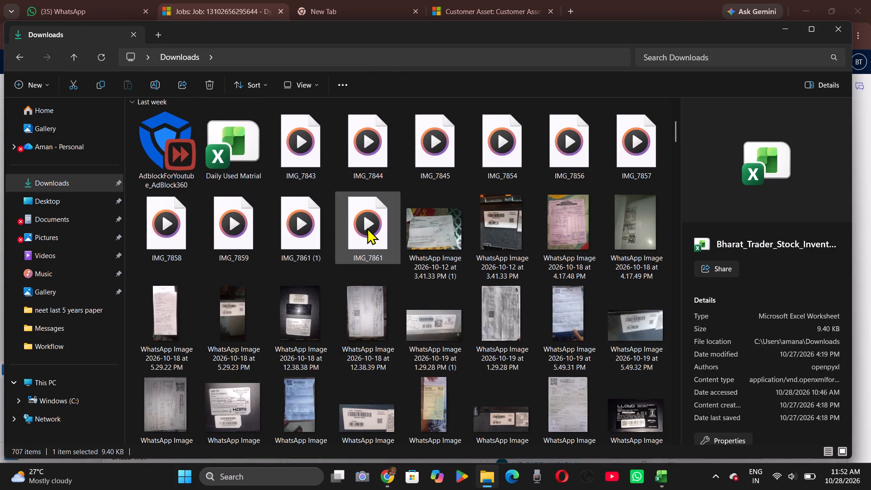
{"action": "scroll", "coordinate": [367, 228], "scroll_direction": "down", "scroll_amount": 3}
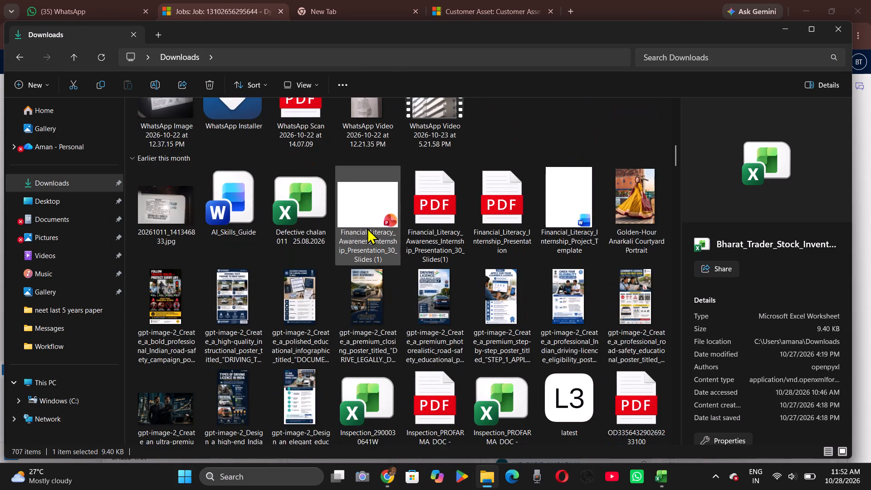
{"action": "scroll", "coordinate": [333, 216], "scroll_direction": "down", "scroll_amount": 1}
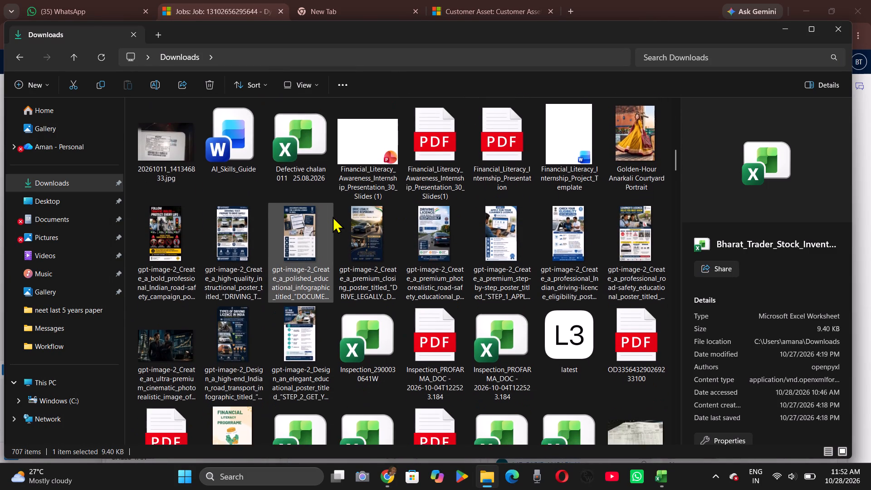
{"action": "scroll", "coordinate": [333, 216], "scroll_direction": "down", "scroll_amount": 3}
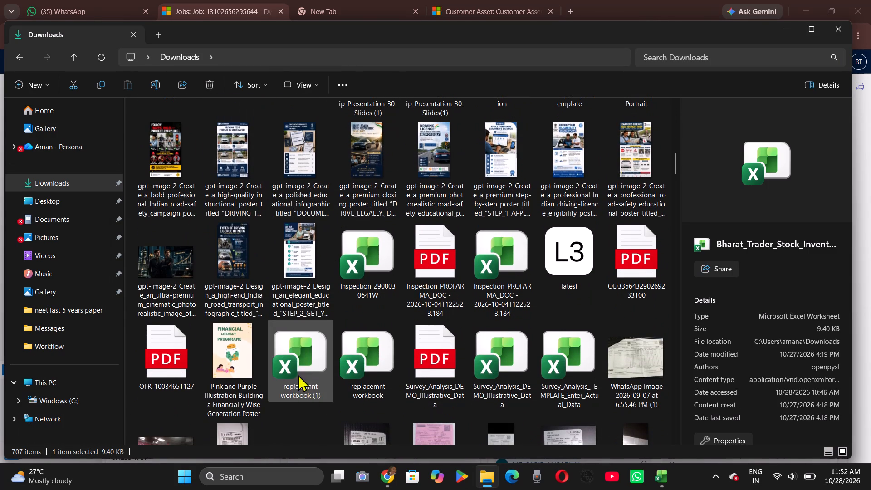
{"action": "triple_click", "coordinate": [304, 341]}
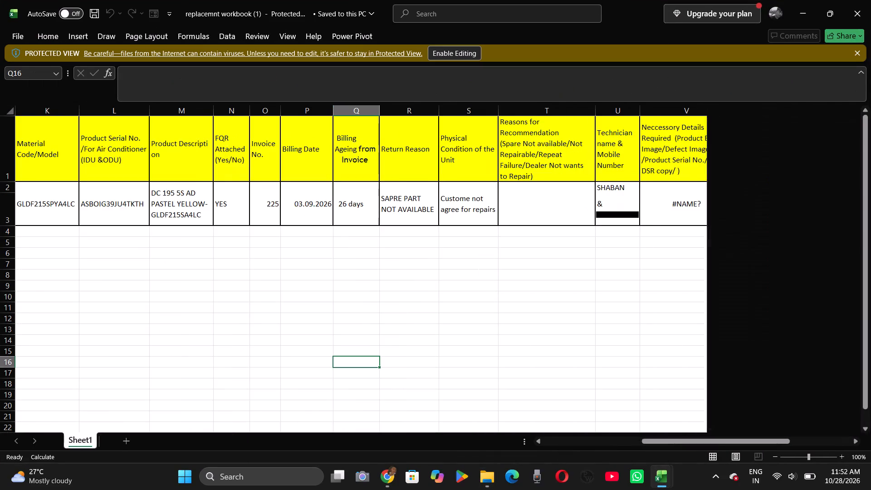
Enable editing for the protected replacement workbook.
{"action": "scroll", "coordinate": [322, 317], "scroll_direction": "right", "scroll_amount": 2}
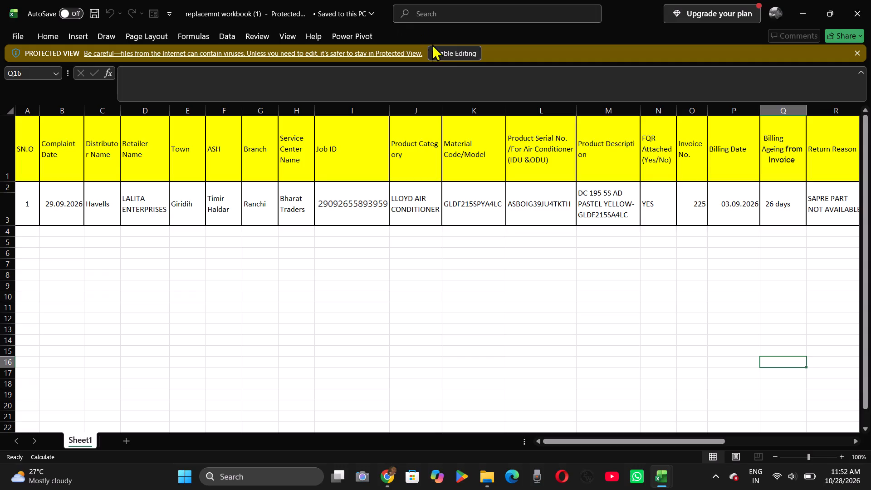
{"action": "left_click", "coordinate": [445, 53]}
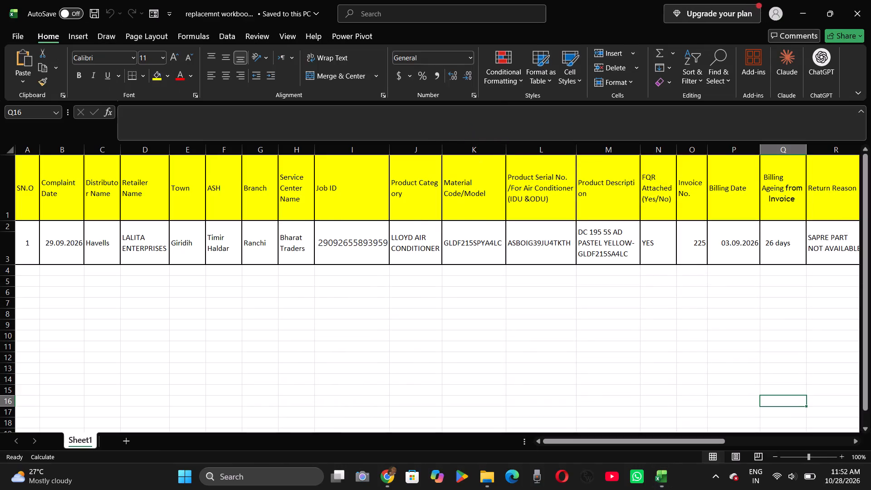
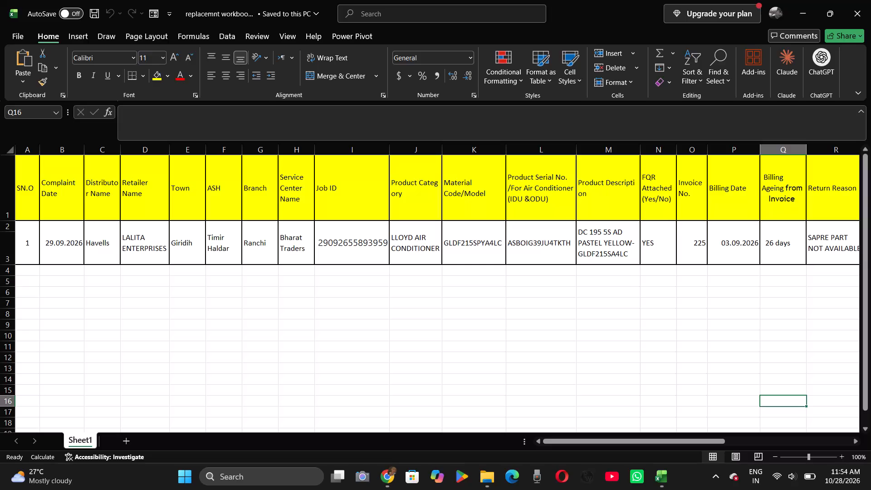
Replace the retailer name in the first record with "Pardeep Sales".
{"action": "triple_click", "coordinate": [142, 242]}
{"action": "left_click", "coordinate": [142, 242]}
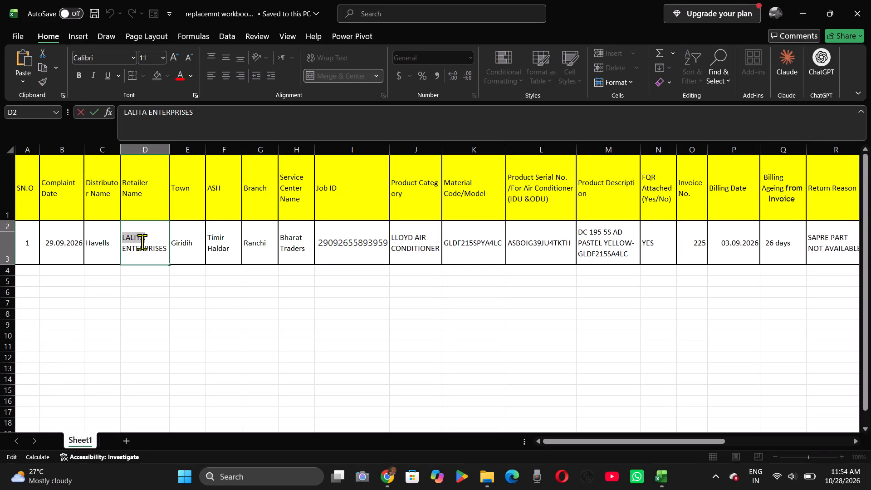
{"action": "triple_click", "coordinate": [149, 245]}
{"action": "left_click", "coordinate": [149, 245]}
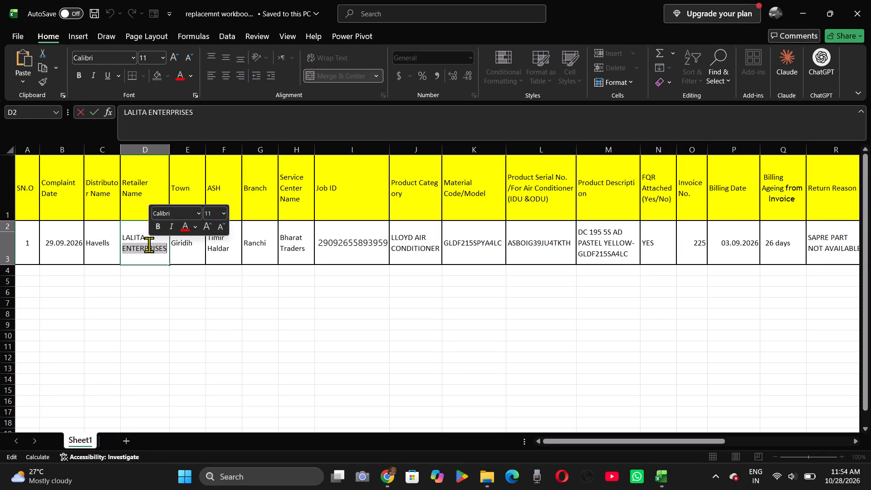
{"action": "key", "text": "BackSpace"}
{"action": "double_click", "coordinate": [149, 245]}
{"action": "key", "text": "BackSpace"}
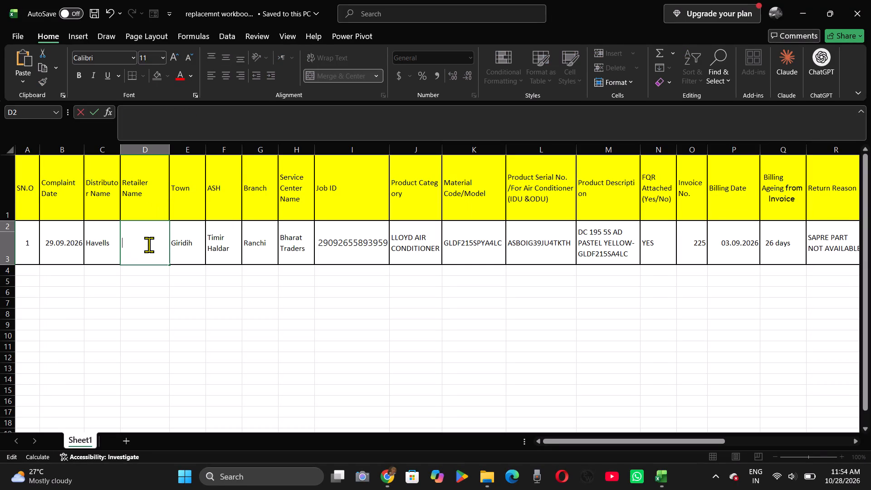
{"action": "key", "text": "p"}
{"action": "key", "text": "BackSpace"}
{"action": "type", "text": "PAR"}
{"action": "key", "text": "BackSpace"}
{"action": "key", "text": "BackSpace"}
{"action": "type", "text": "ardeep"}
{"action": "key", "text": "space"}
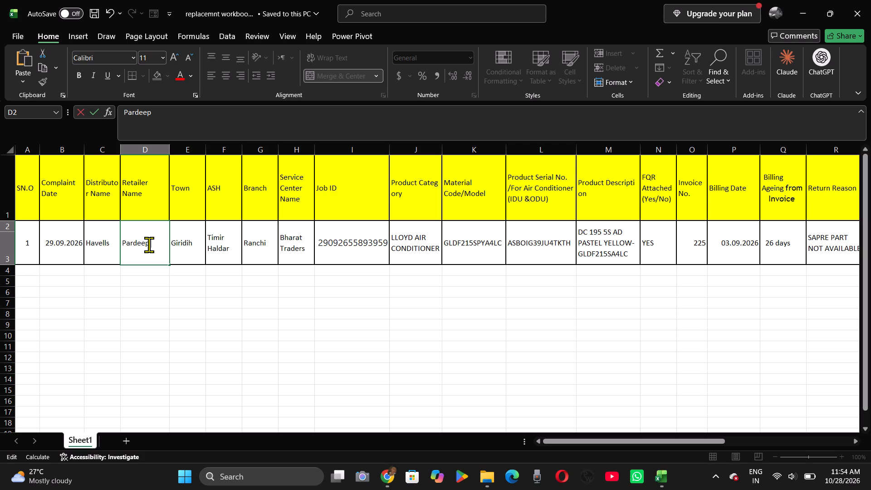
{"action": "type", "text": "Sales"}
{"action": "key", "text": "space"}
{"action": "left_click", "coordinate": [167, 275]}
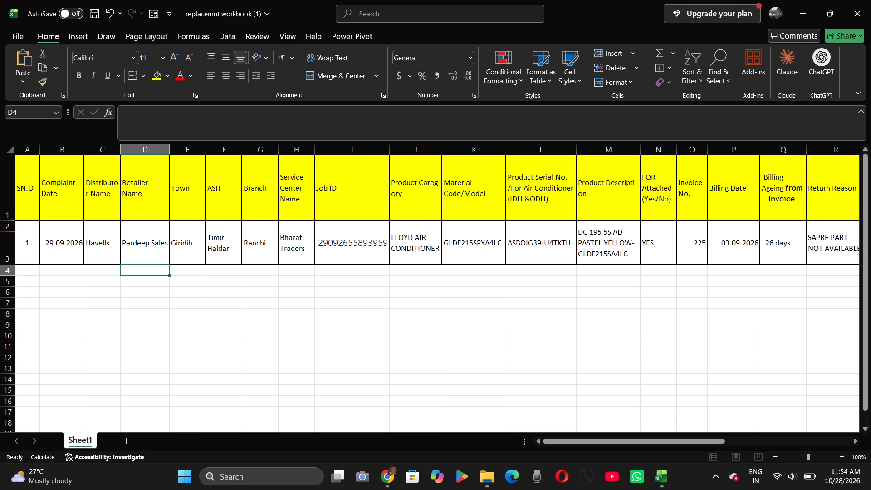
{"action": "left_click", "coordinate": [185, 282]}
Set the record's complaint date to 13.10.2026, checking the job's creation date in the Havells Customer Service record in Chrome.
{"action": "triple_click", "coordinate": [59, 248]}
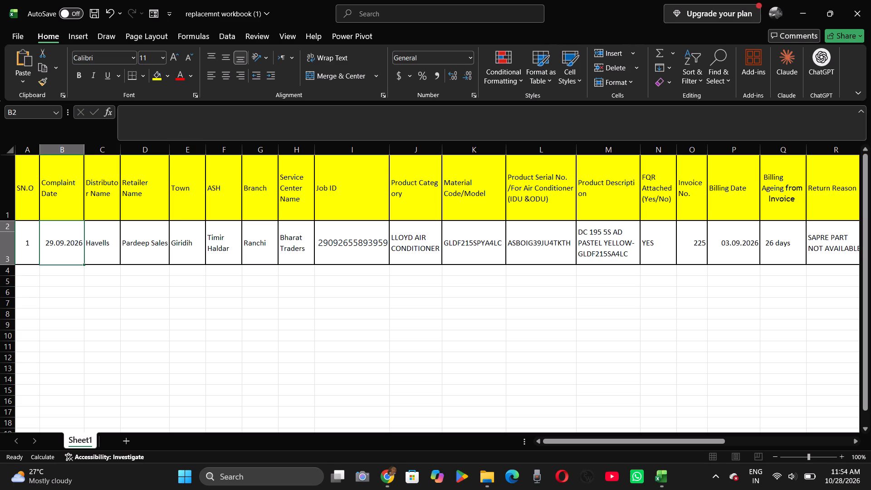
{"action": "left_click", "coordinate": [59, 248]}
{"action": "triple_click", "coordinate": [59, 248]}
{"action": "left_click", "coordinate": [59, 248]}
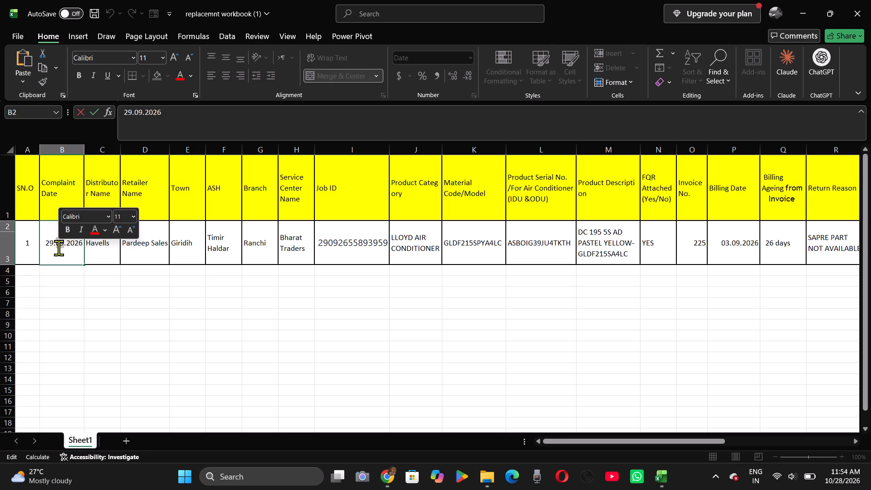
{"action": "left_click", "coordinate": [59, 248]}
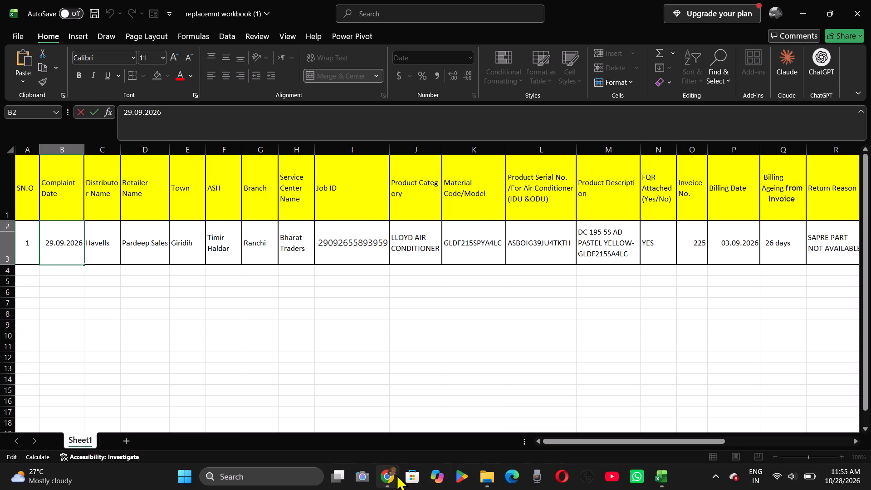
{"action": "left_click", "coordinate": [385, 452]}
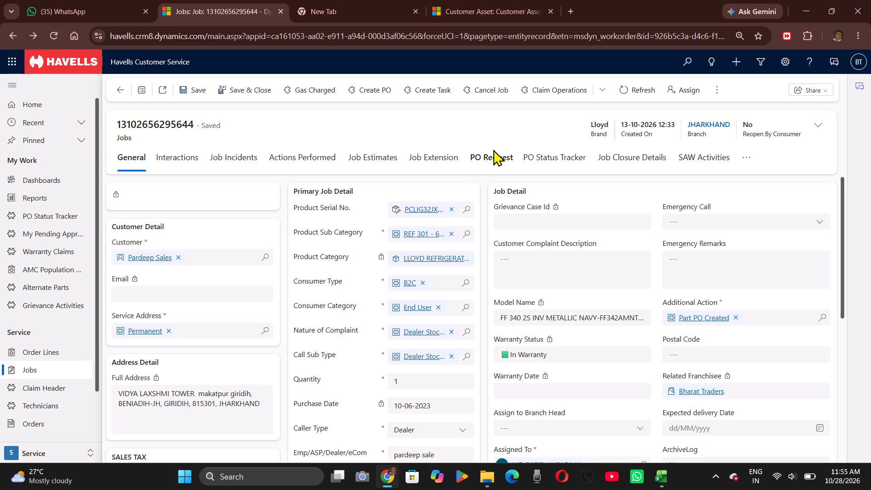
{"action": "left_click", "coordinate": [666, 474]}
{"action": "left_click", "coordinate": [724, 426]}
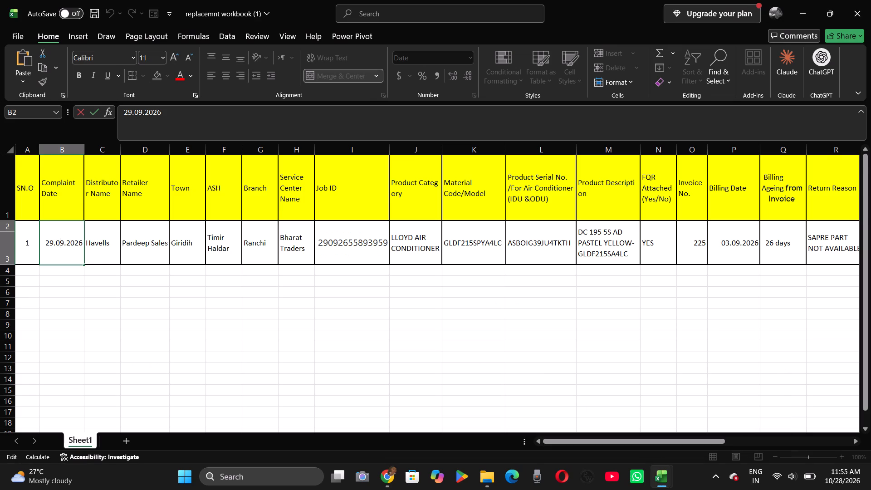
{"action": "left_click", "coordinate": [63, 240]}
{"action": "key", "text": "BackSpace"}
{"action": "key", "text": "BackSpace"}
{"action": "type", "text": "10"}
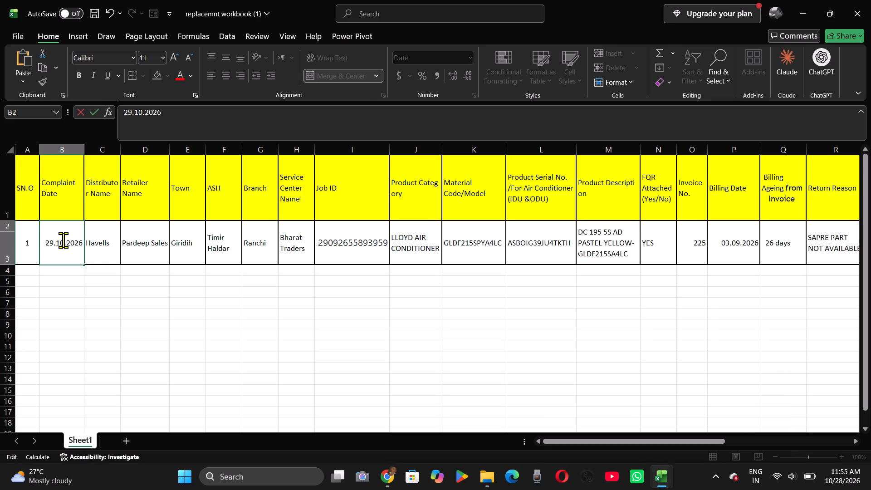
{"action": "left_click", "coordinate": [54, 243]}
{"action": "key", "text": "BackSpace"}
{"action": "key", "text": "BackSpace"}
{"action": "type", "text": "13"}
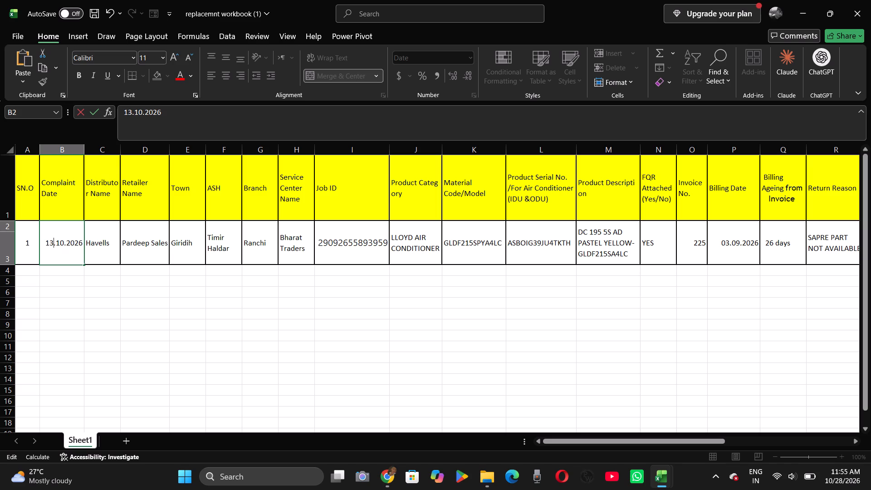
{"action": "left_click", "coordinate": [121, 287]}
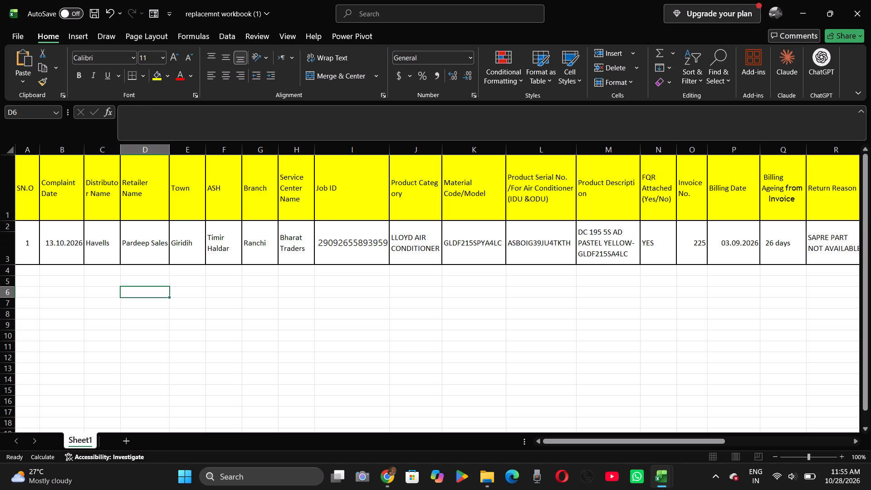
Replace the record's Job ID with the job number copied from the Havells job page in Chrome.
{"action": "scroll", "coordinate": [339, 239], "scroll_direction": "left", "scroll_amount": 1}
{"action": "triple_click", "coordinate": [331, 245]}
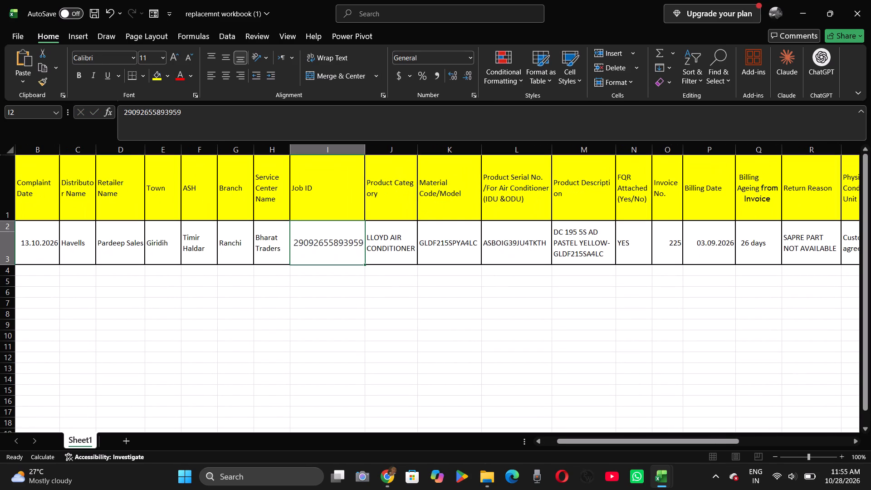
{"action": "left_click", "coordinate": [331, 245]}
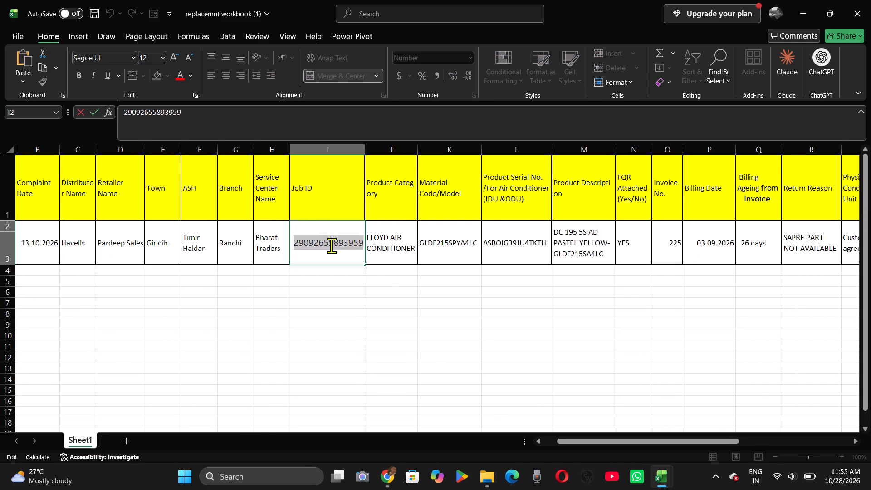
{"action": "key", "text": "BackSpace"}
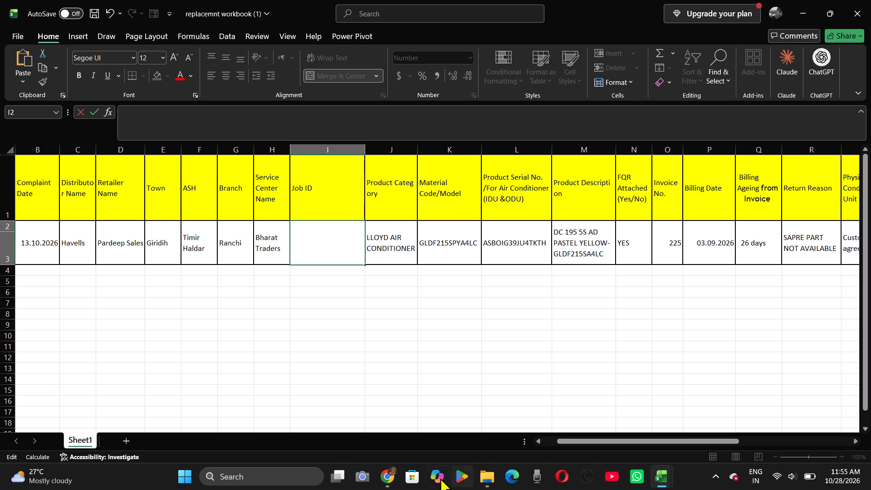
{"action": "left_click", "coordinate": [382, 429]}
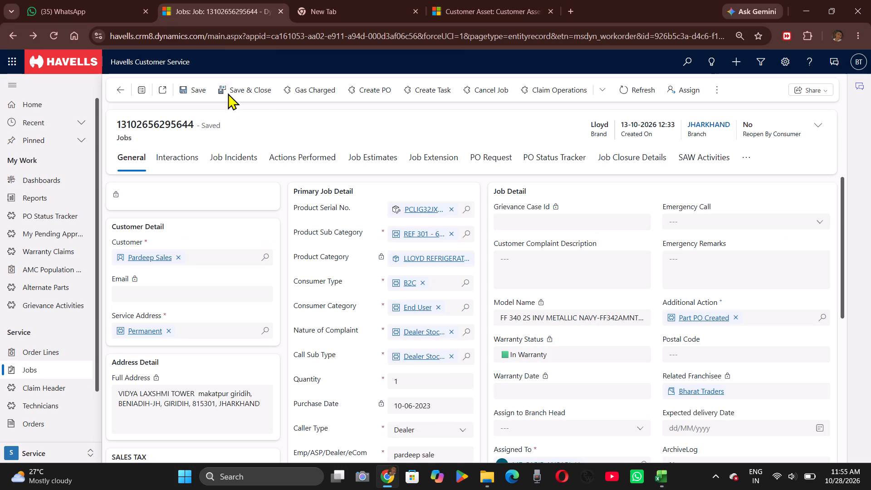
{"action": "triple_click", "coordinate": [162, 118]}
{"action": "left_click", "coordinate": [162, 118]}
{"action": "key", "text": "ctrl+c"}
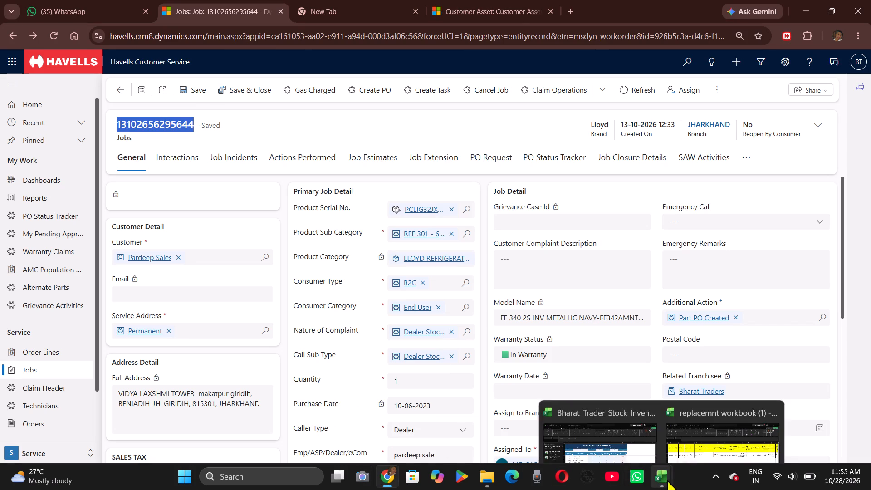
{"action": "left_click", "coordinate": [714, 431]}
{"action": "key", "text": "ctrl+v"}
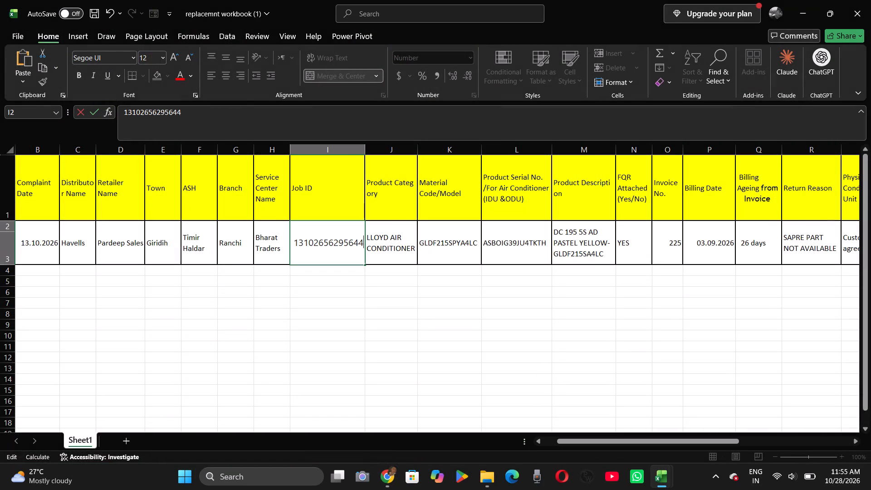
Replace the record's product category with "LLOYD REFRIGERATORS", copied from the Havells job page in Chrome.
{"action": "triple_click", "coordinate": [403, 252]}
{"action": "triple_click", "coordinate": [403, 252]}
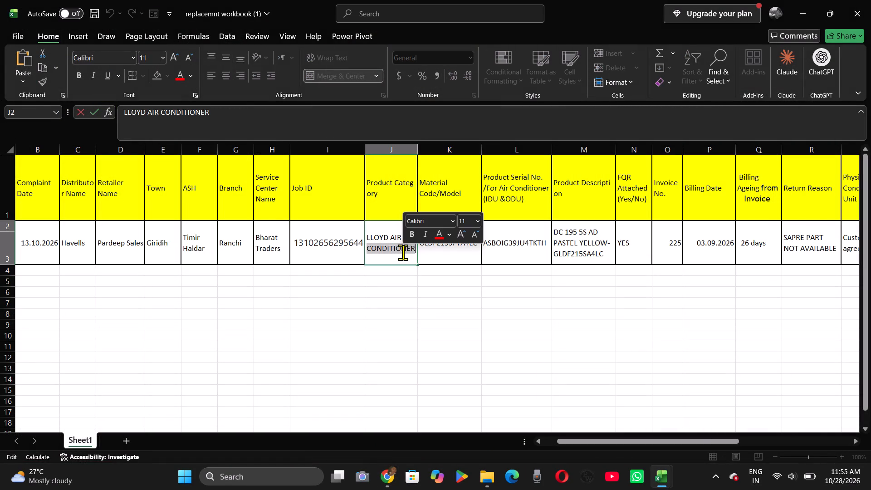
{"action": "triple_click", "coordinate": [389, 240]}
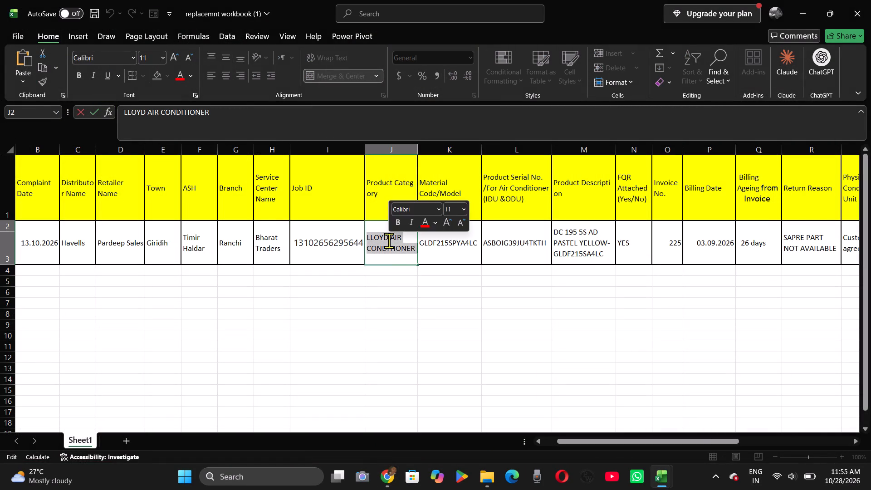
{"action": "key", "text": "BackSpace"}
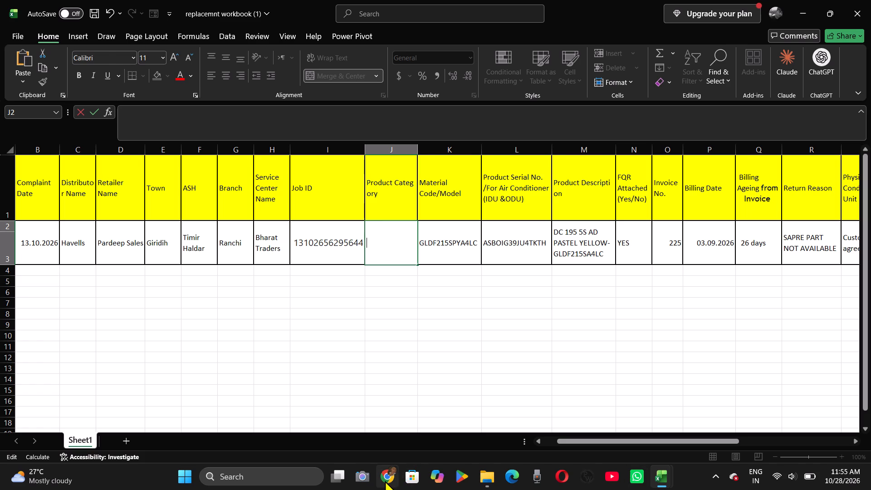
{"action": "left_click", "coordinate": [385, 480]}
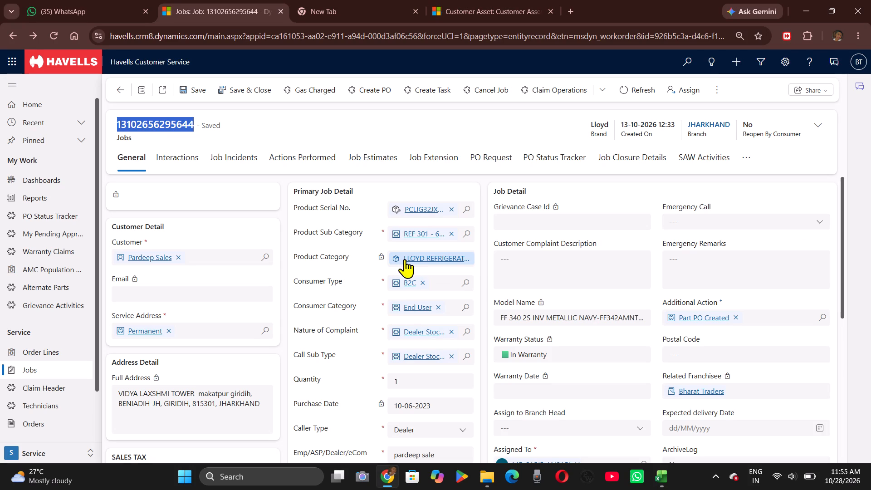
{"action": "left_click_drag", "start_coordinate": [405, 259], "coordinate": [483, 257]}
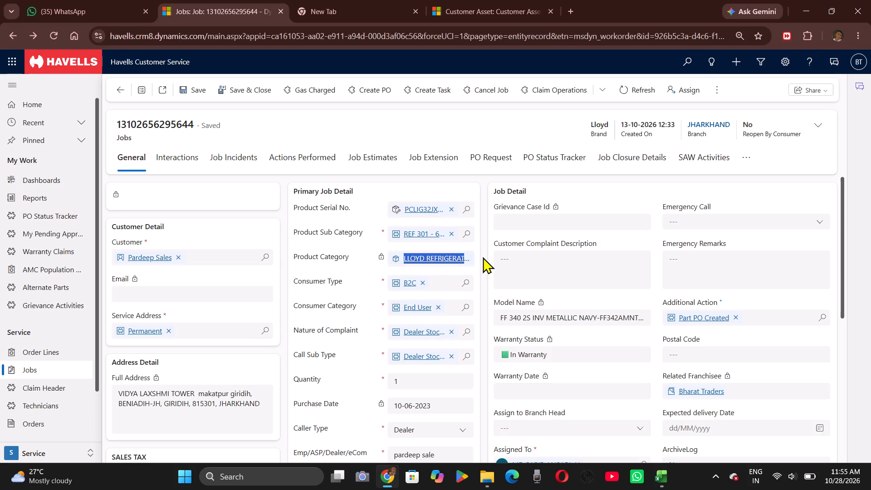
{"action": "key", "text": "ctrl+c"}
{"action": "left_click", "coordinate": [666, 448]}
{"action": "key", "text": "ctrl+v"}
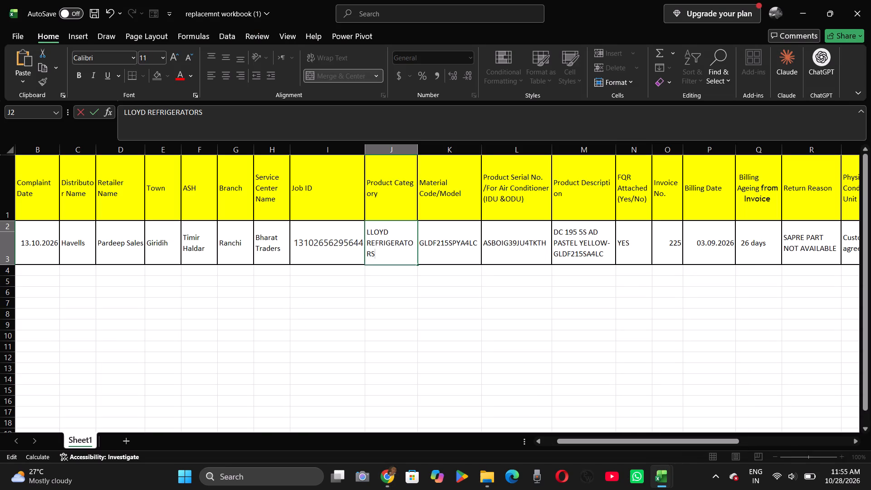
Widen the Product Category column slightly so that "REFRIGERATORS" fits on one line.
{"action": "left_click", "coordinate": [418, 153]}
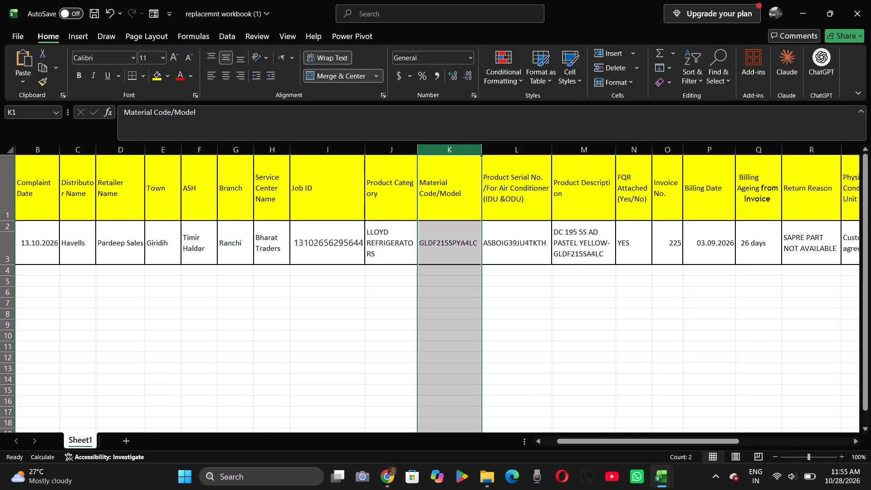
{"action": "left_click_drag", "start_coordinate": [416, 152], "coordinate": [421, 152]}
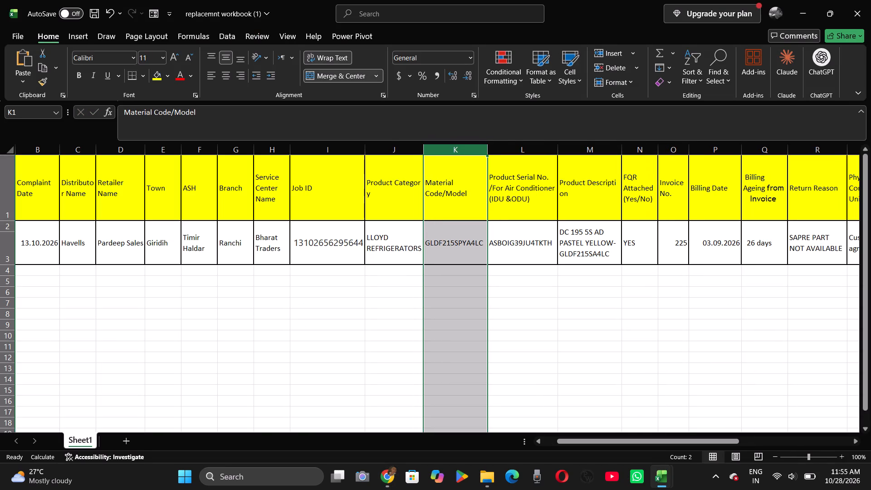
{"action": "left_click", "coordinate": [506, 325]}
Replace the record's material code with "GLFF342AMNT1PB", copied from the refrigerator's customer asset page in Havells Customer Service in Chrome.
{"action": "triple_click", "coordinate": [467, 241]}
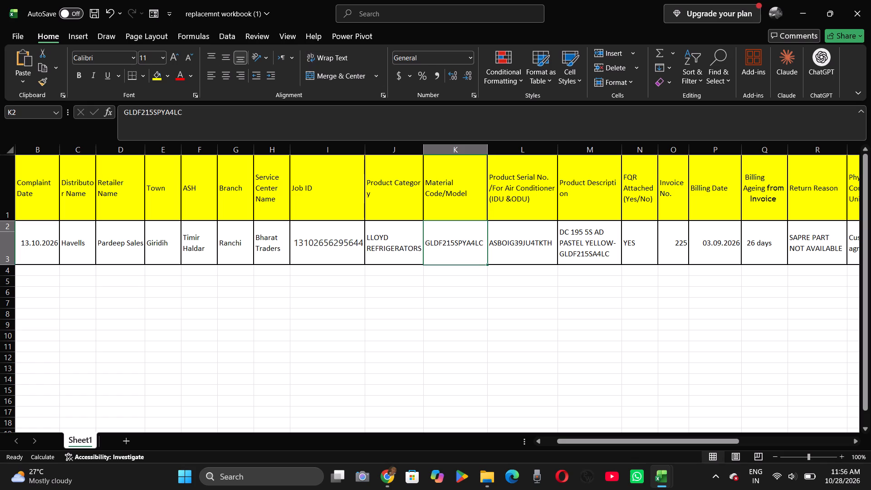
{"action": "left_click", "coordinate": [467, 241]}
{"action": "left_click", "coordinate": [467, 241], "text": "ctrl"}
{"action": "key", "text": "BackSpace"}
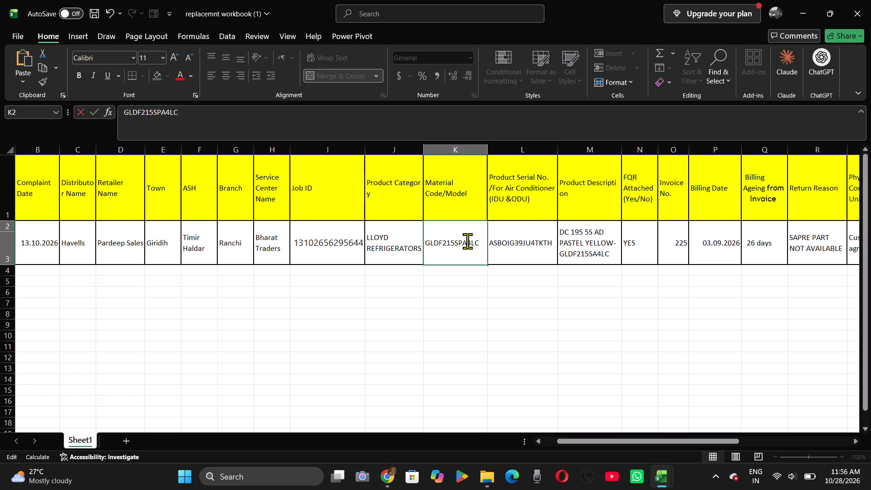
{"action": "triple_click", "coordinate": [474, 245]}
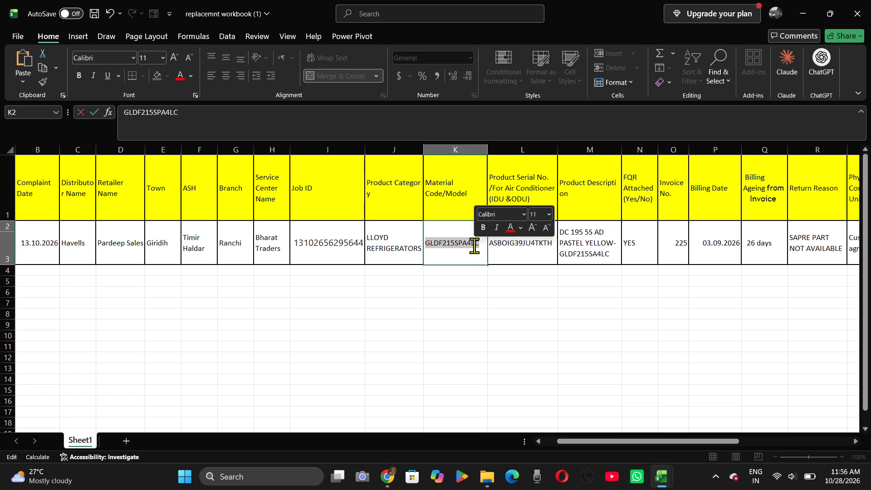
{"action": "key", "text": "BackSpace"}
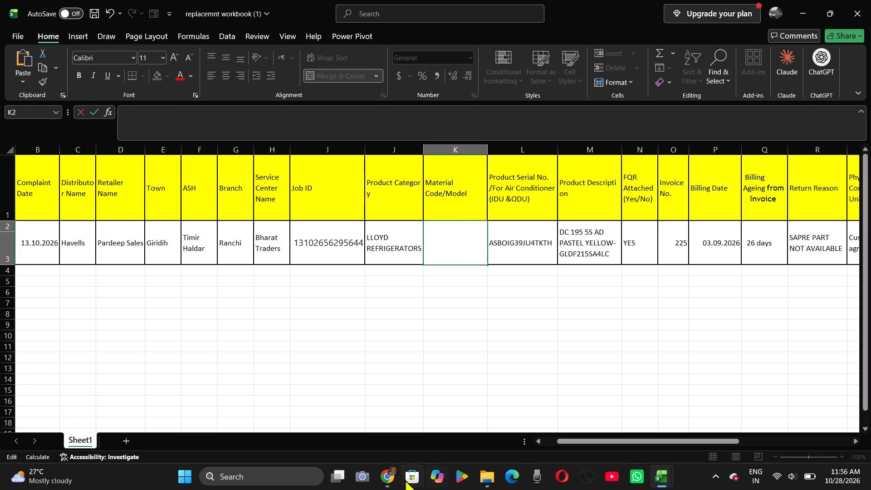
{"action": "left_click", "coordinate": [387, 433]}
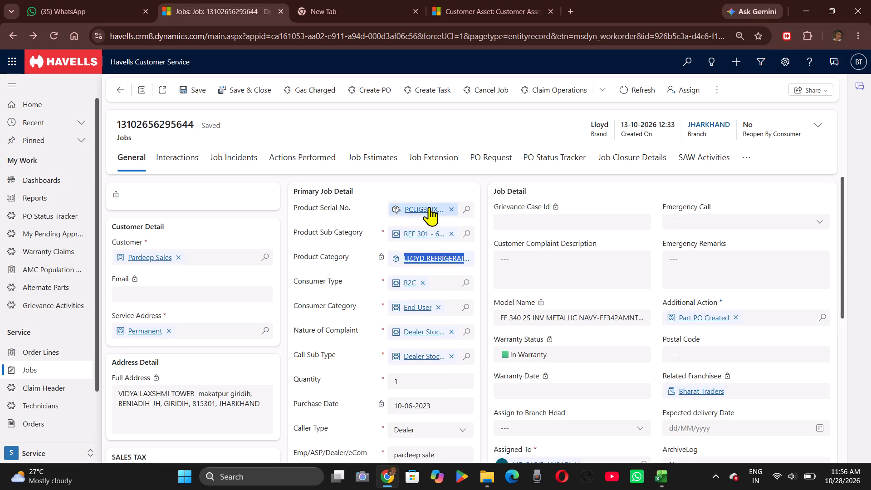
{"action": "left_click", "coordinate": [429, 207]}
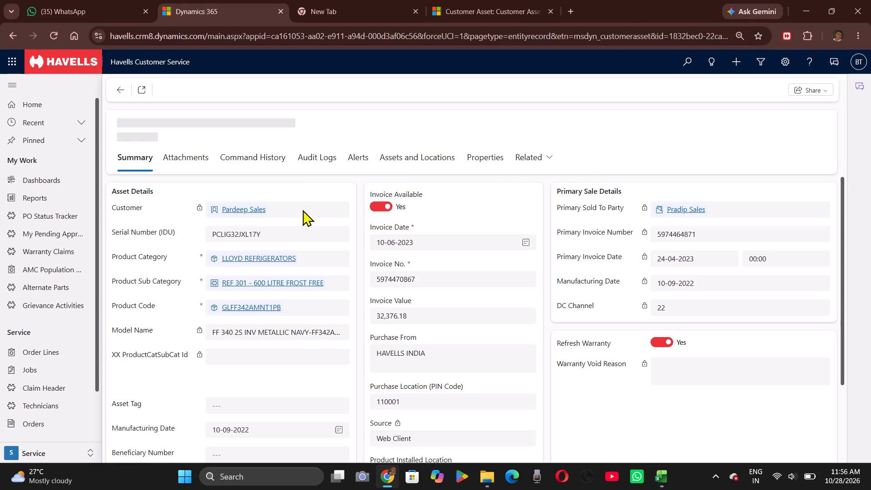
{"action": "left_click", "coordinate": [303, 210]}
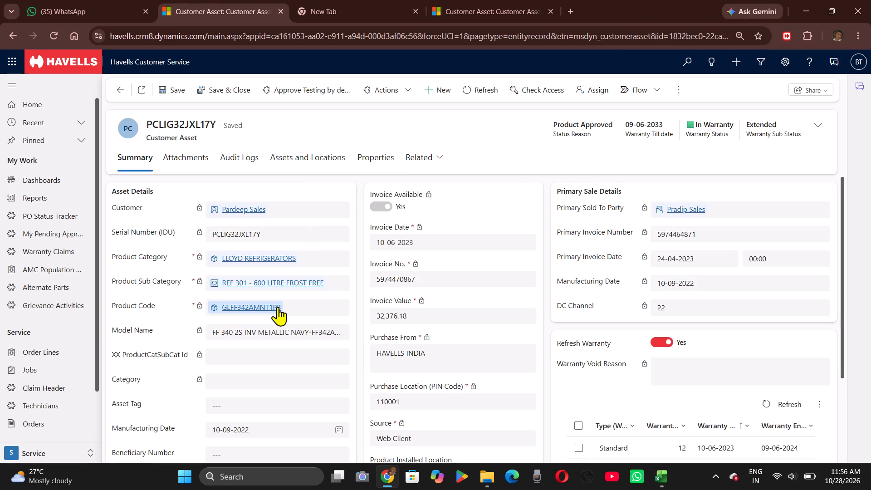
{"action": "left_click_drag", "start_coordinate": [279, 307], "coordinate": [274, 309]}
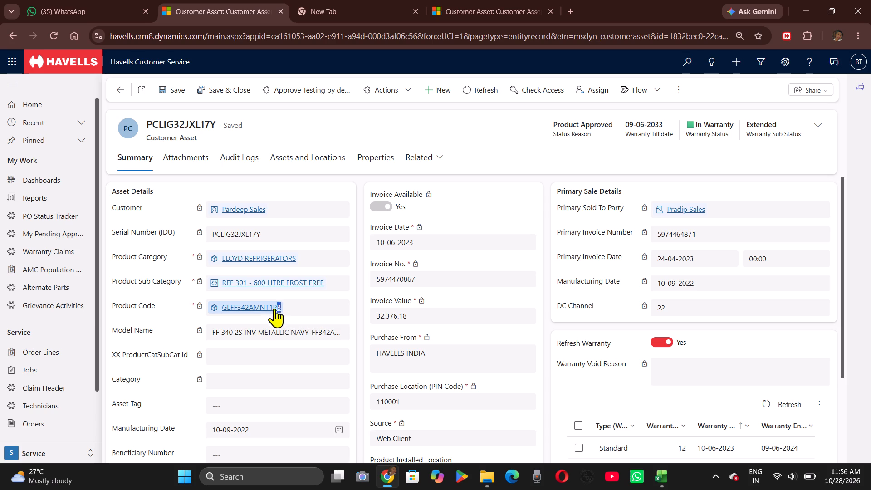
{"action": "left_click_drag", "start_coordinate": [274, 309], "coordinate": [222, 312]}
{"action": "key", "text": "ctrl+c"}
{"action": "key", "text": "ctrl+c"}
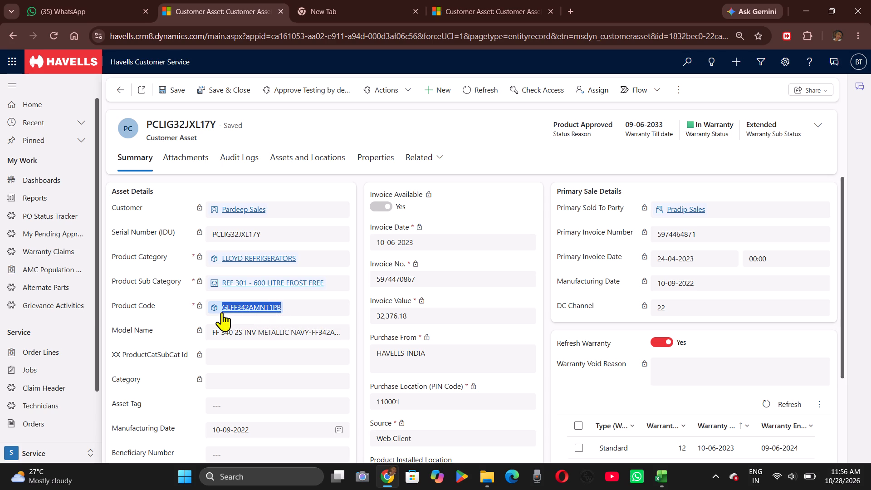
{"action": "left_click_drag", "start_coordinate": [222, 312], "coordinate": [287, 313]}
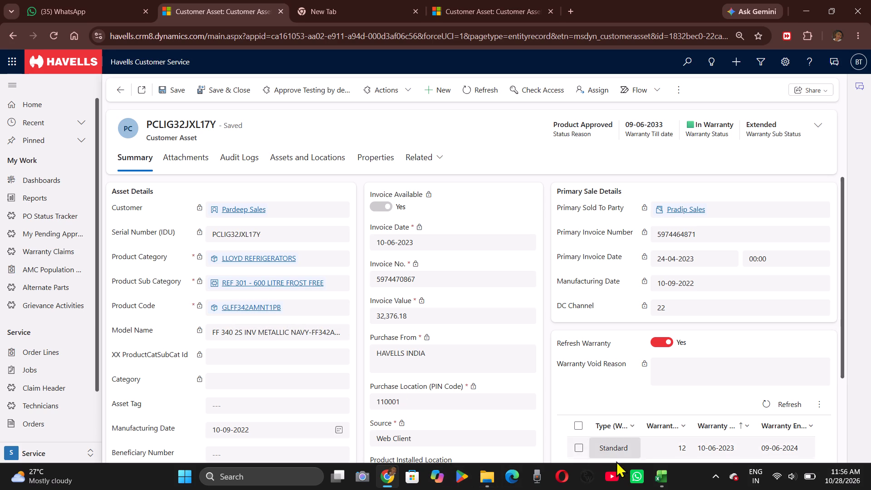
{"action": "left_click", "coordinate": [718, 401]}
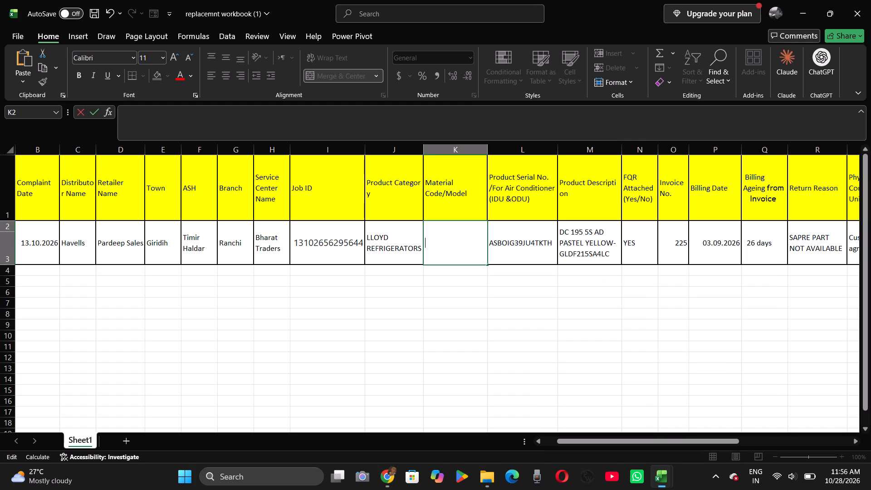
{"action": "key", "text": "ctrl+v"}
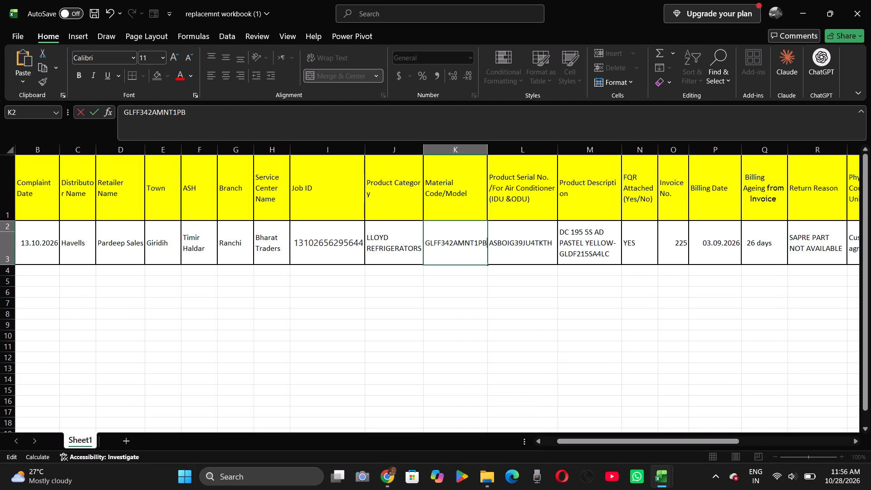
{"action": "triple_click", "coordinate": [536, 249]}
{"action": "double_click", "coordinate": [536, 249]}
{"action": "key", "text": "BackSpace"}
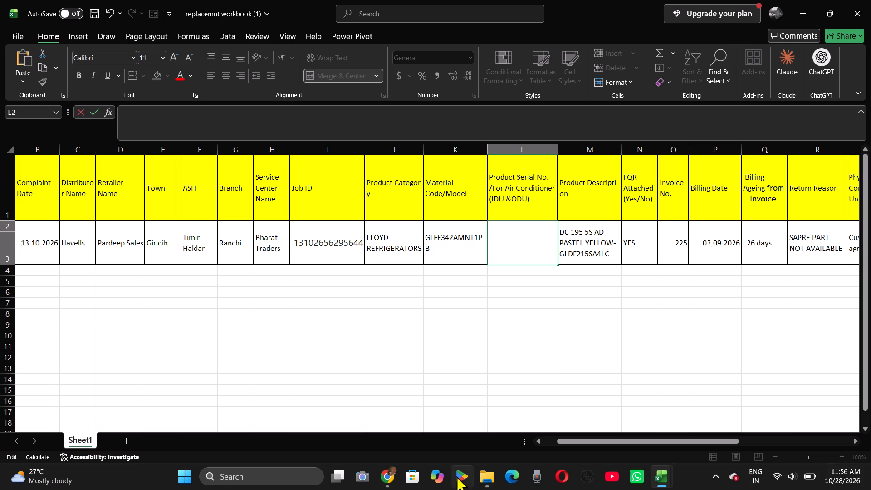
{"action": "left_click", "coordinate": [384, 484]}
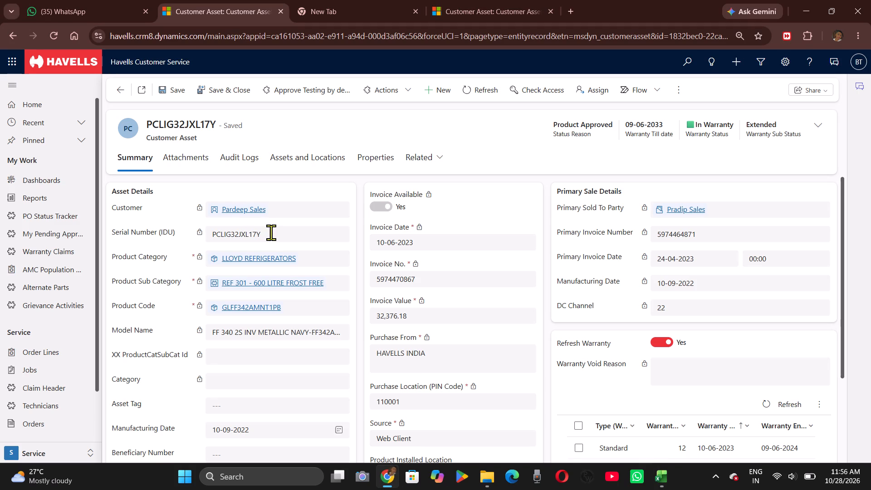
{"action": "triple_click", "coordinate": [186, 121]}
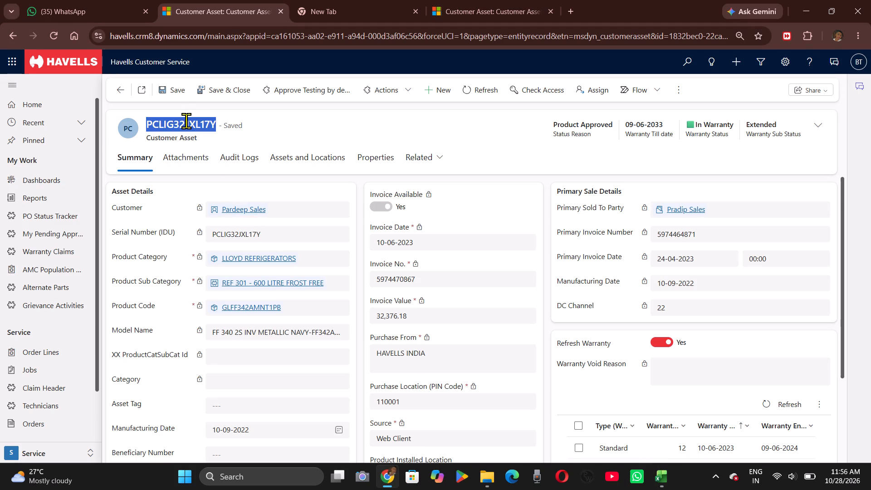
{"action": "key", "text": "ctrl+c"}
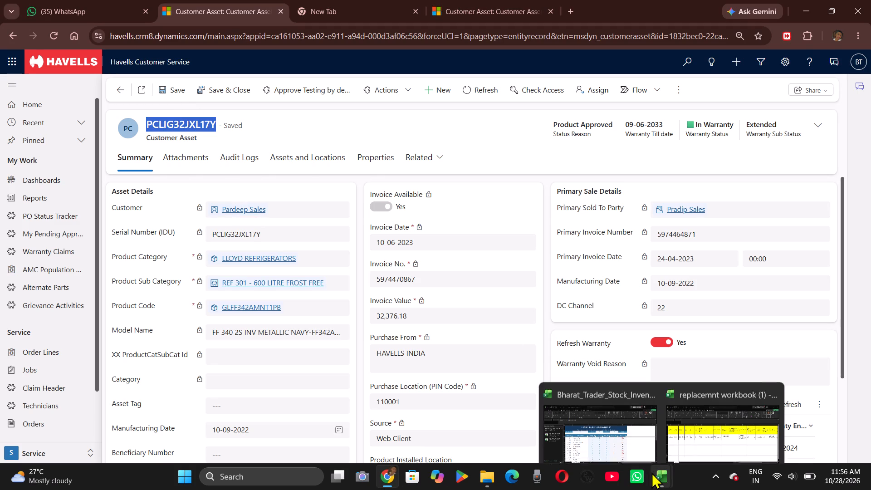
{"action": "left_click", "coordinate": [678, 436]}
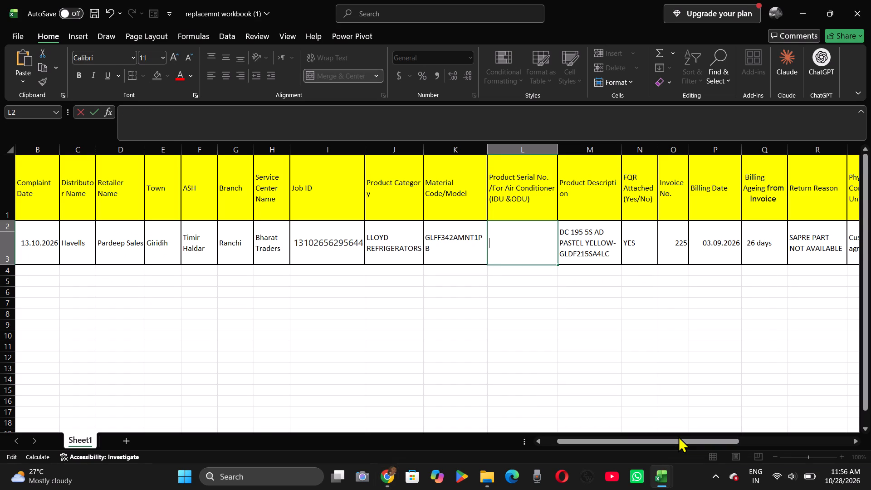
{"action": "key", "text": "ctrl+v"}
Widen the Material Code/Model column to 16.22 so the code fits on one line.
{"action": "left_click", "coordinate": [485, 157]}
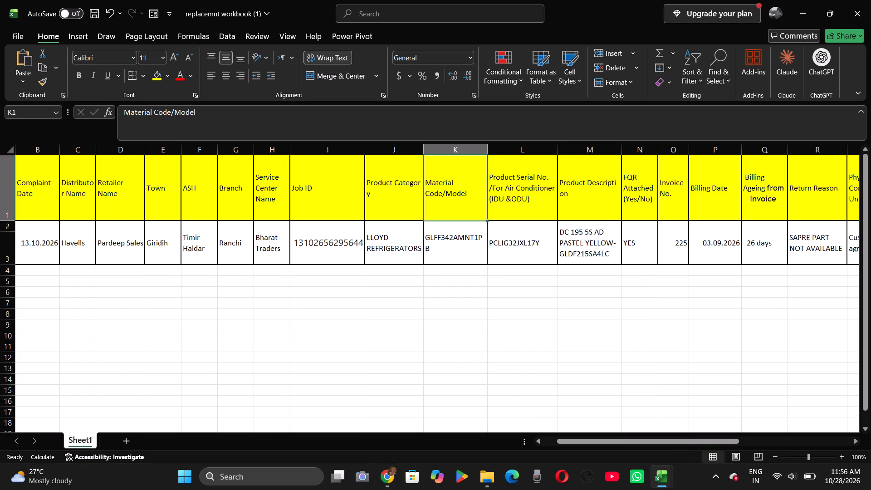
{"action": "left_click_drag", "start_coordinate": [488, 151], "coordinate": [494, 151]}
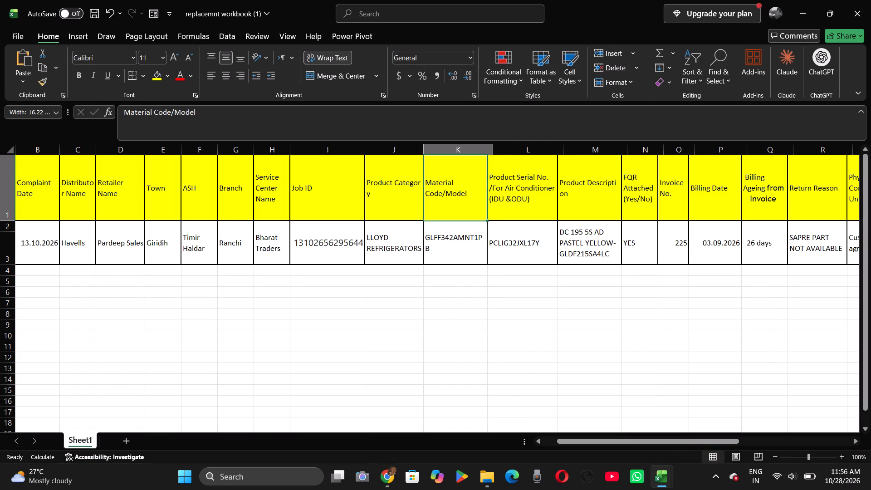
Replace the record's product description with "FF 340 2S INV METALLIC NAVY-FF342AMNT1PB", copied from the asset's model name in Chrome.
{"action": "triple_click", "coordinate": [592, 251]}
{"action": "left_click", "coordinate": [592, 251]}
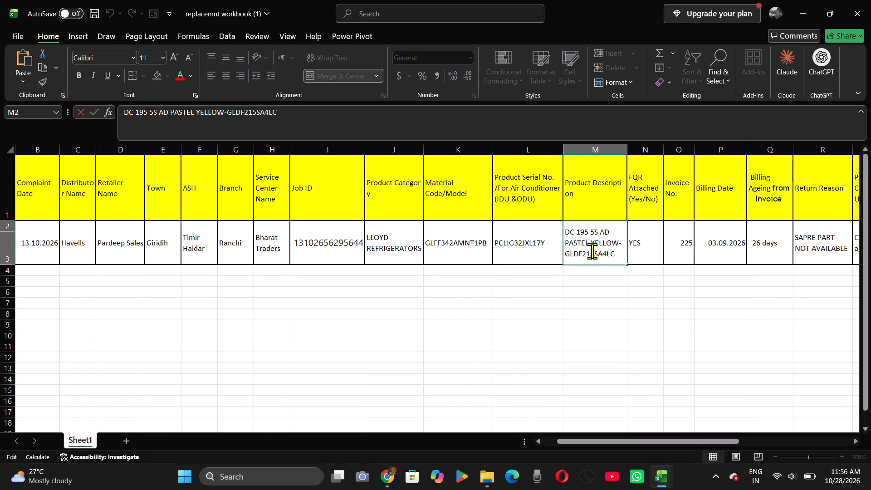
{"action": "triple_click", "coordinate": [592, 251]}
{"action": "left_click", "coordinate": [592, 251]}
{"action": "triple_click", "coordinate": [592, 251]}
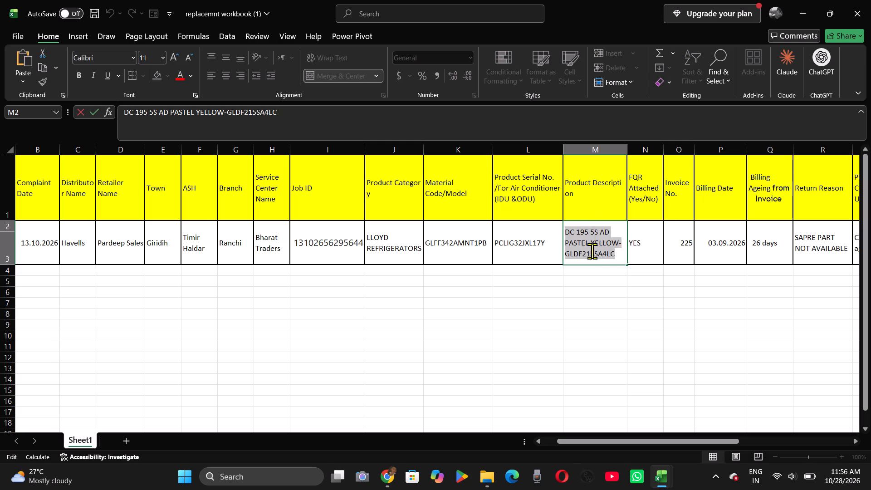
{"action": "key", "text": "BackSpace"}
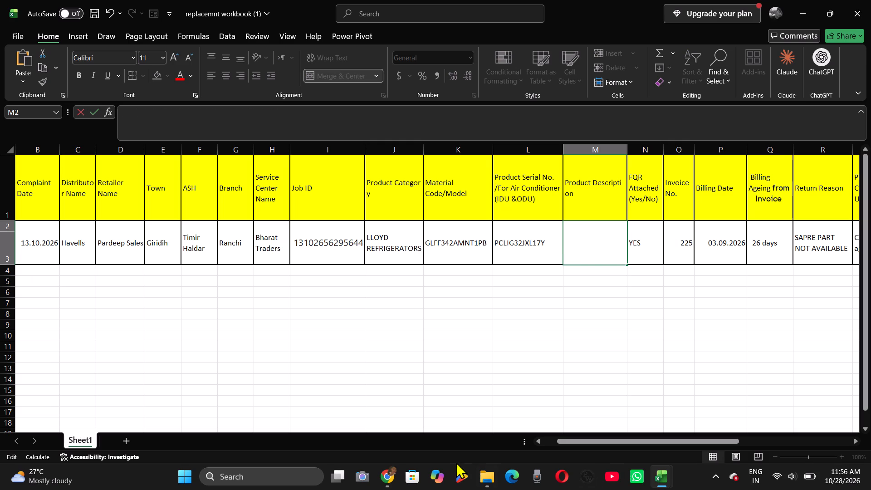
{"action": "left_click", "coordinate": [390, 475]}
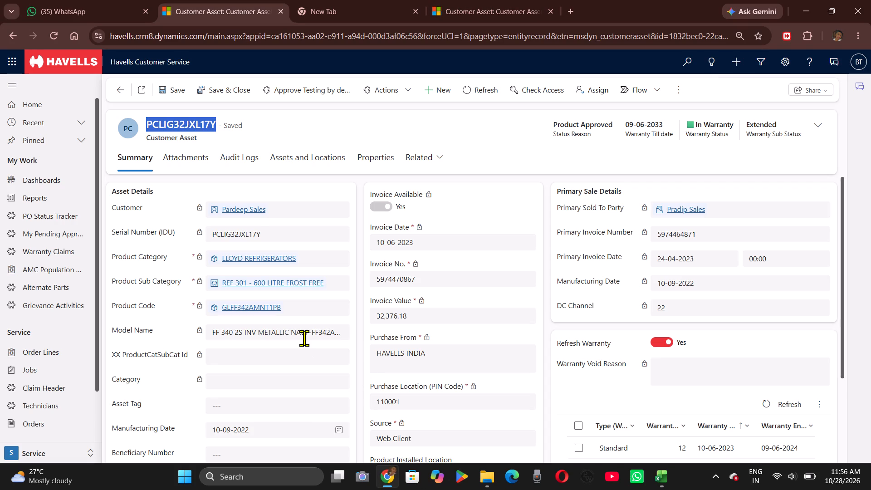
{"action": "triple_click", "coordinate": [303, 332]}
{"action": "left_click", "coordinate": [303, 332]}
{"action": "key", "text": "ctrl+c"}
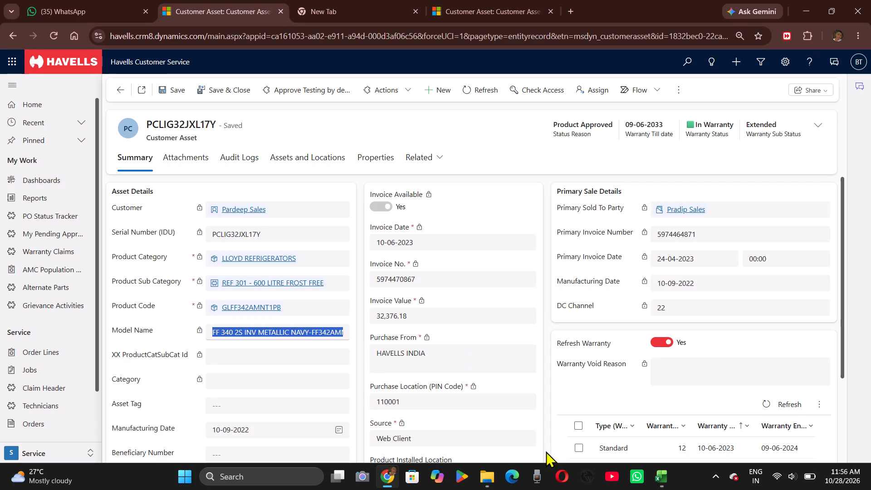
{"action": "left_click", "coordinate": [692, 445]}
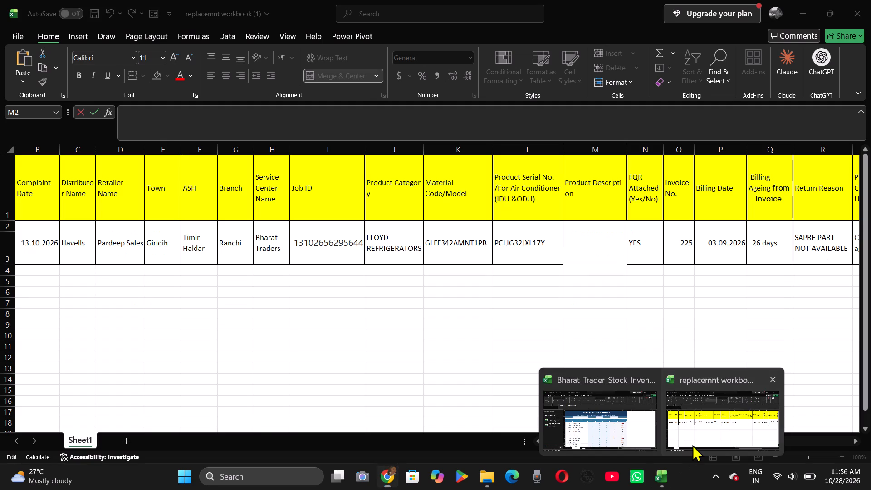
{"action": "key", "text": "ctrl+v"}
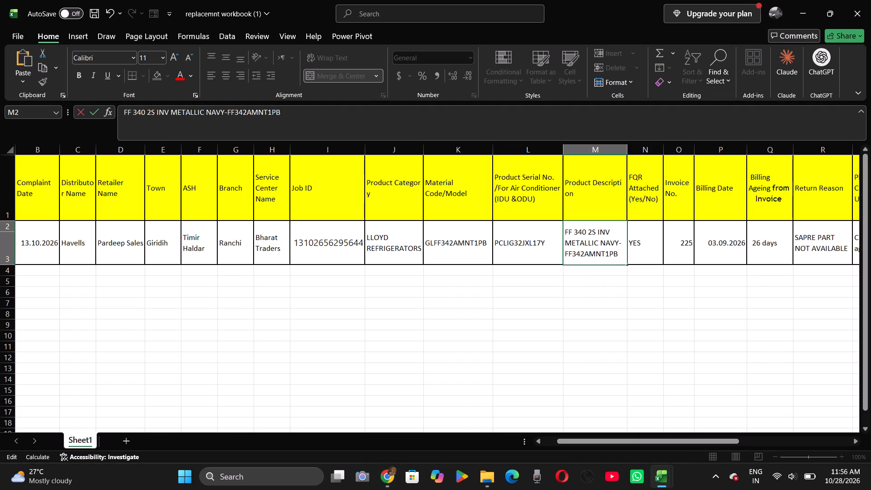
{"action": "scroll", "coordinate": [664, 289], "scroll_direction": "left", "scroll_amount": 1}
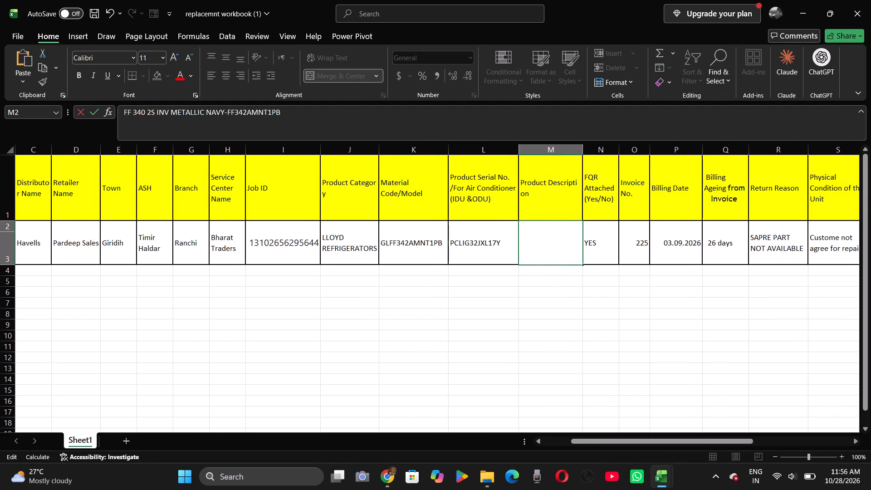
{"action": "left_click", "coordinate": [644, 312]}
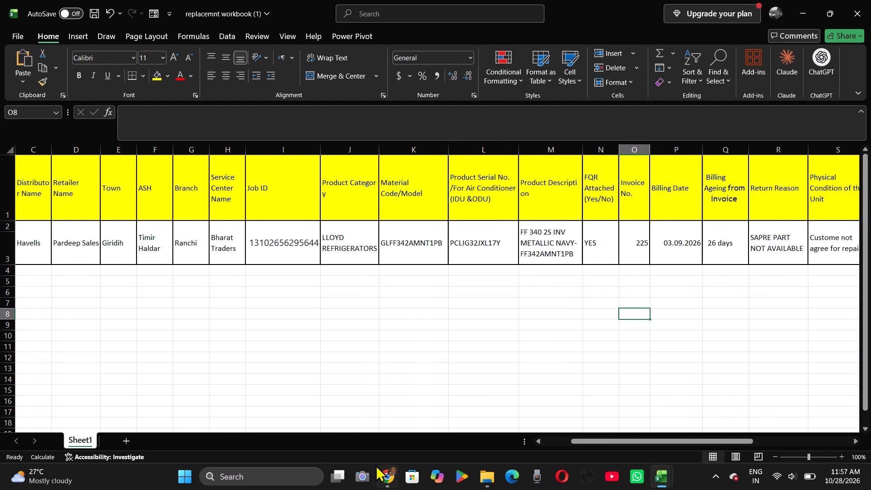
In Chrome, check the refrigerator asset's attachments and summary and the other open customer asset, returning to the job record.
{"action": "left_click", "coordinate": [391, 476]}
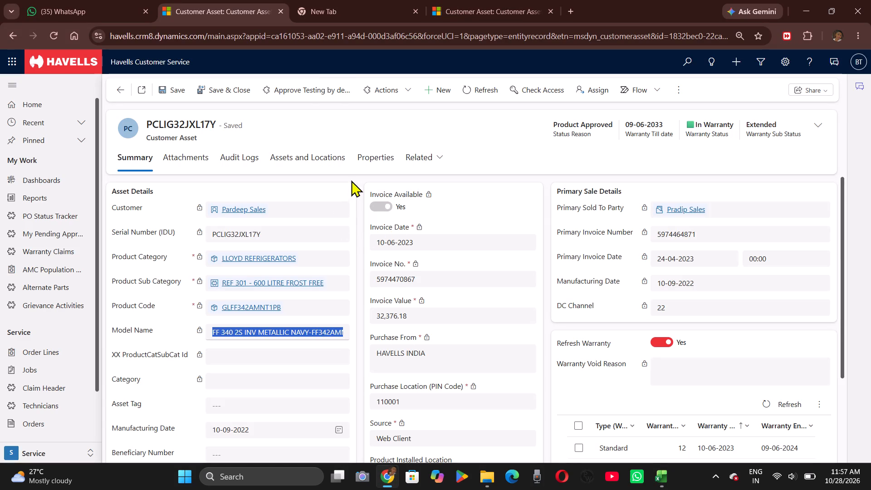
{"action": "left_click", "coordinate": [327, 103]}
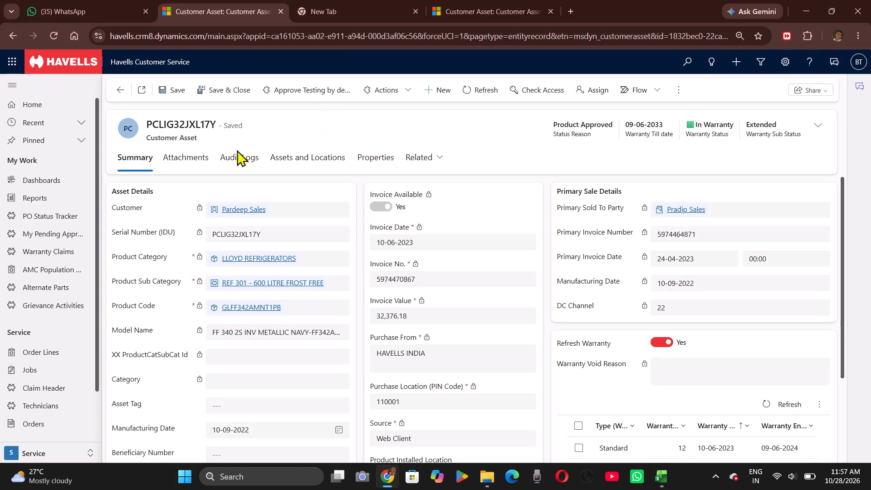
{"action": "left_click", "coordinate": [205, 160]}
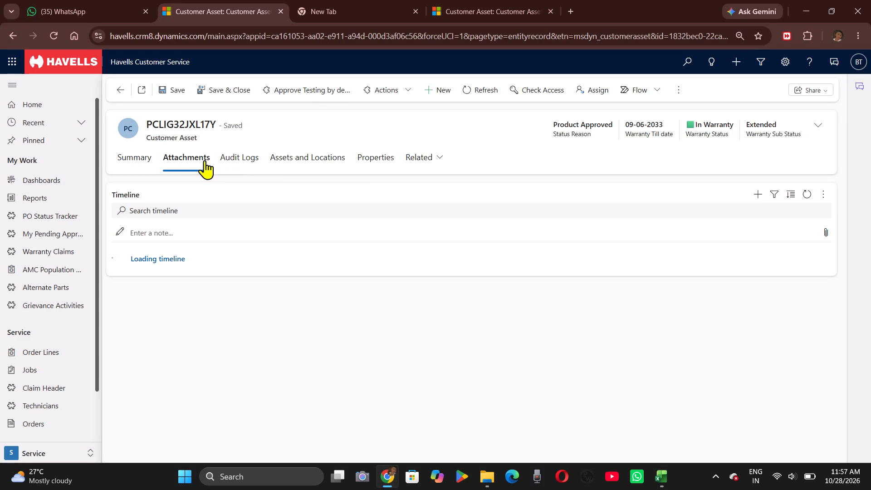
{"action": "left_click", "coordinate": [132, 157]}
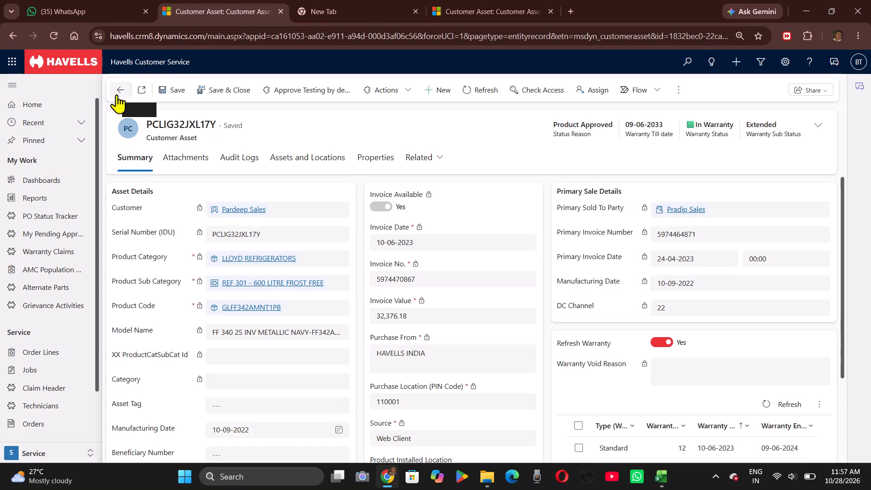
{"action": "left_click", "coordinate": [487, 0]}
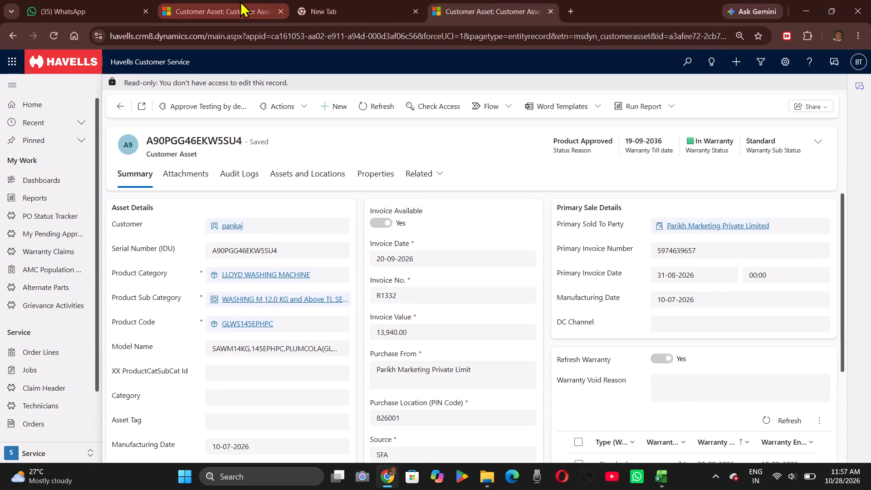
{"action": "left_click", "coordinate": [240, 1]}
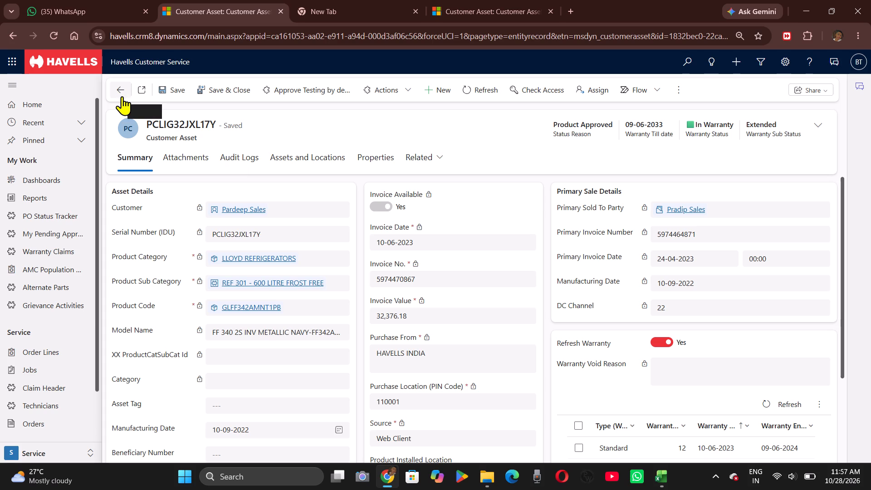
{"action": "left_click", "coordinate": [122, 96]}
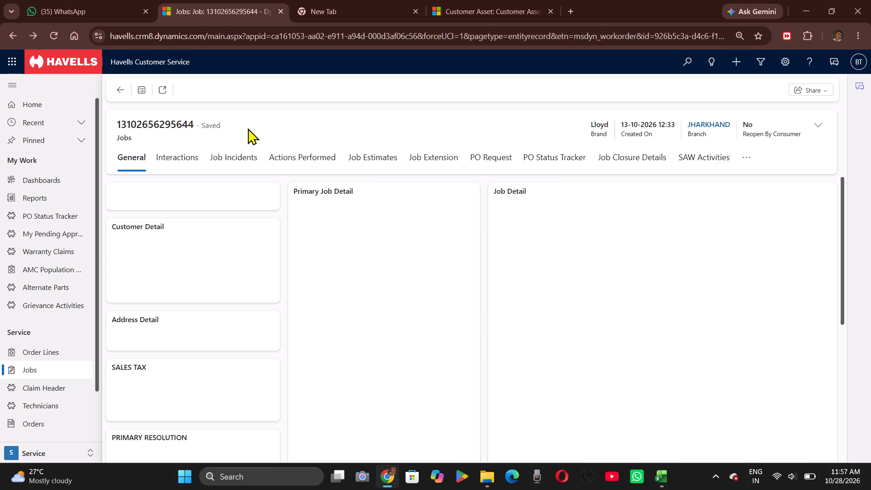
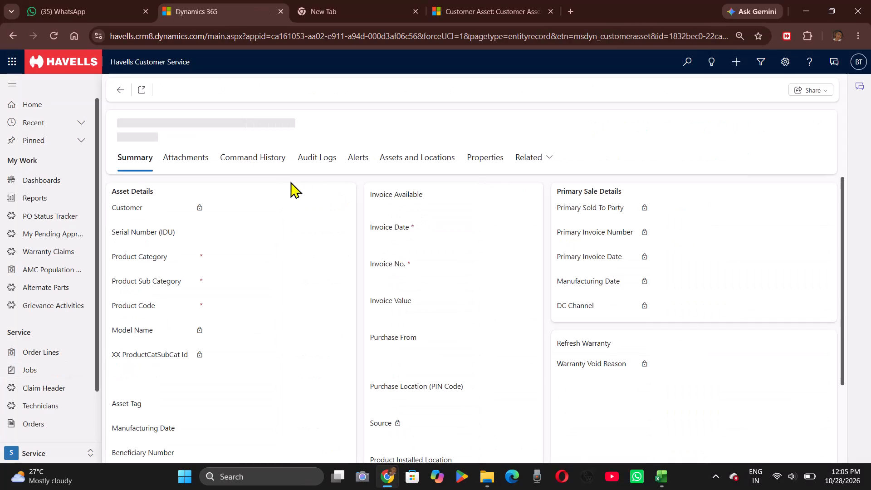
{"action": "left_click", "coordinate": [181, 166]}
{"action": "left_click", "coordinate": [181, 166]}
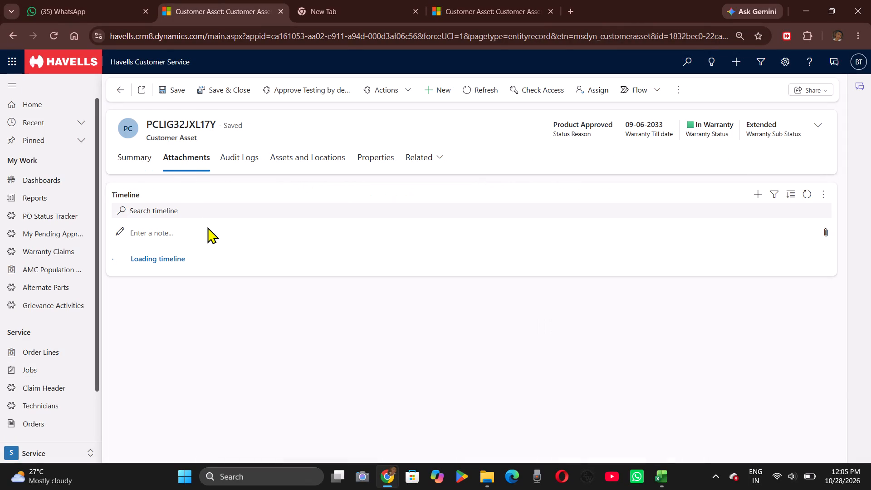
{"action": "scroll", "coordinate": [207, 227], "scroll_direction": "up", "scroll_amount": 1}
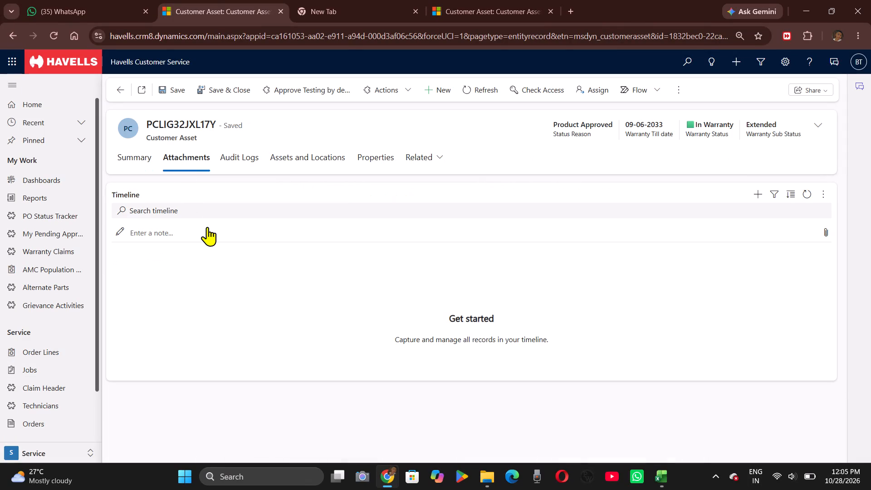
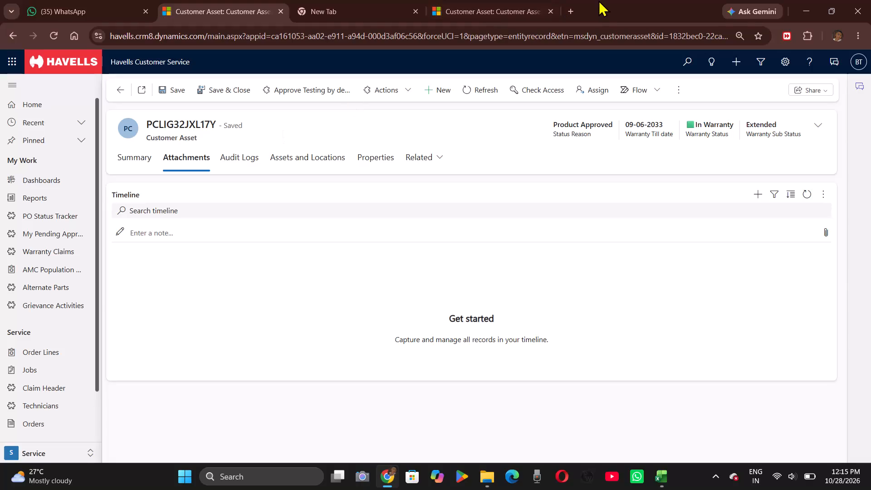
Open a new browser tab alongside the customer asset pages.
{"action": "left_click", "coordinate": [575, 7]}
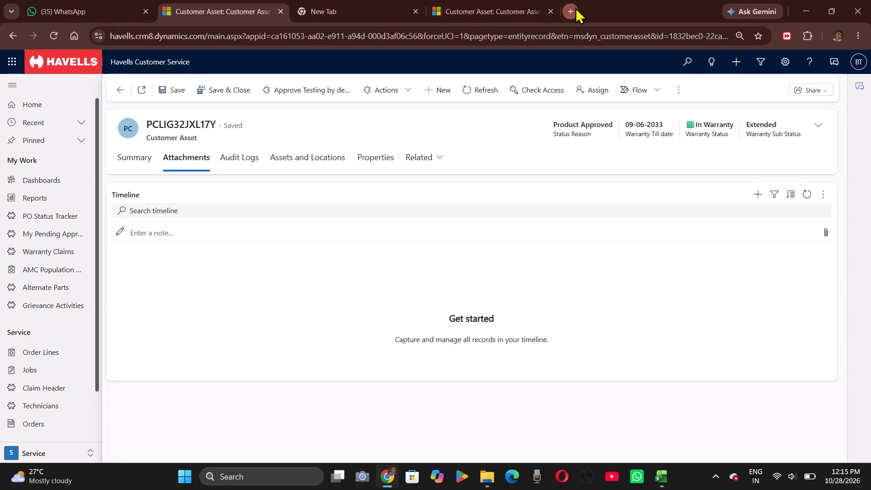
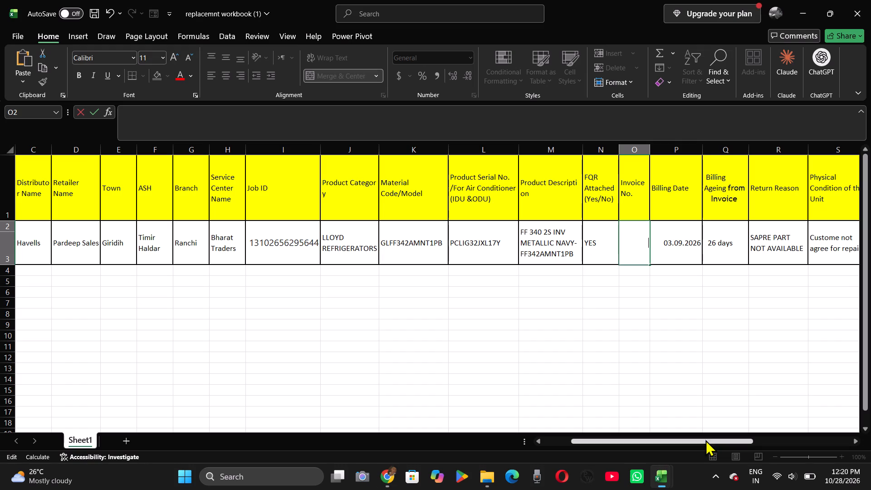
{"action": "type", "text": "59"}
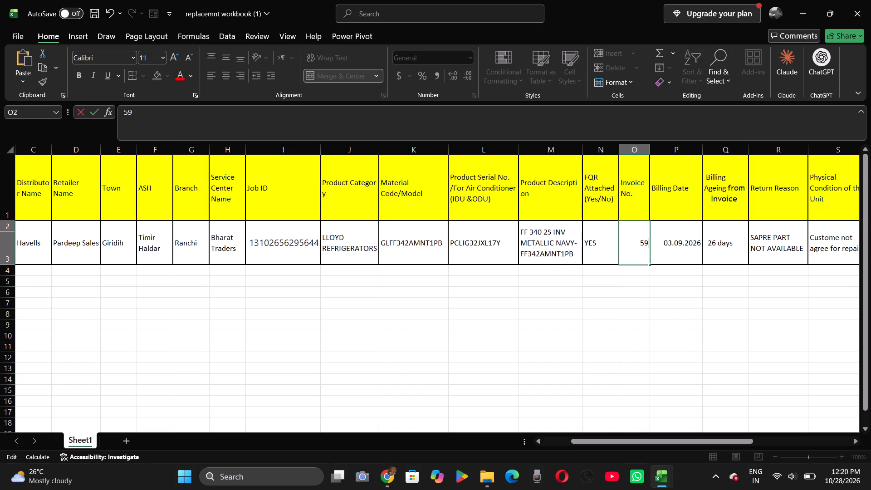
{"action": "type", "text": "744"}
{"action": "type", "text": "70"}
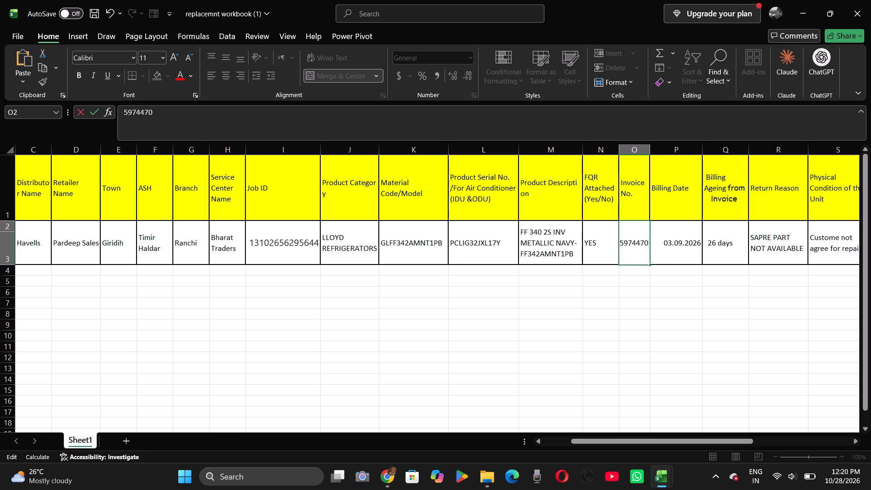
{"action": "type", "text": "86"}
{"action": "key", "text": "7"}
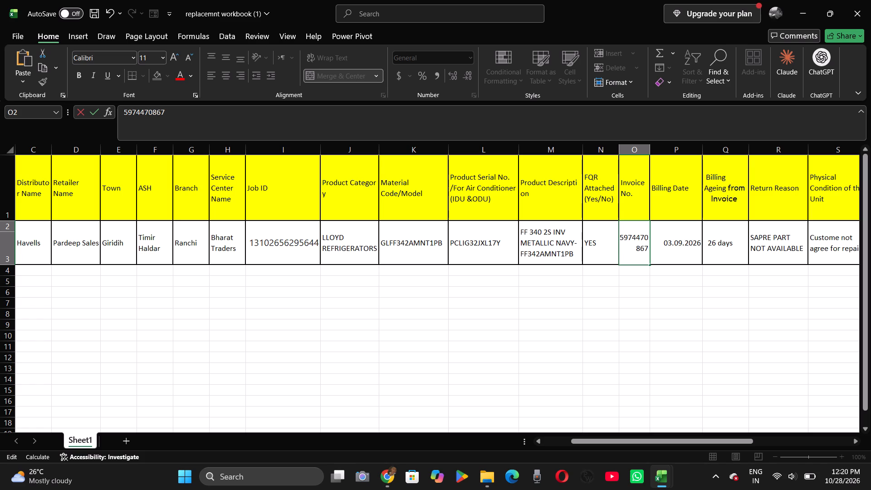
Widen the Invoice No. column to fit the full invoice number.
{"action": "left_click", "coordinate": [646, 149]}
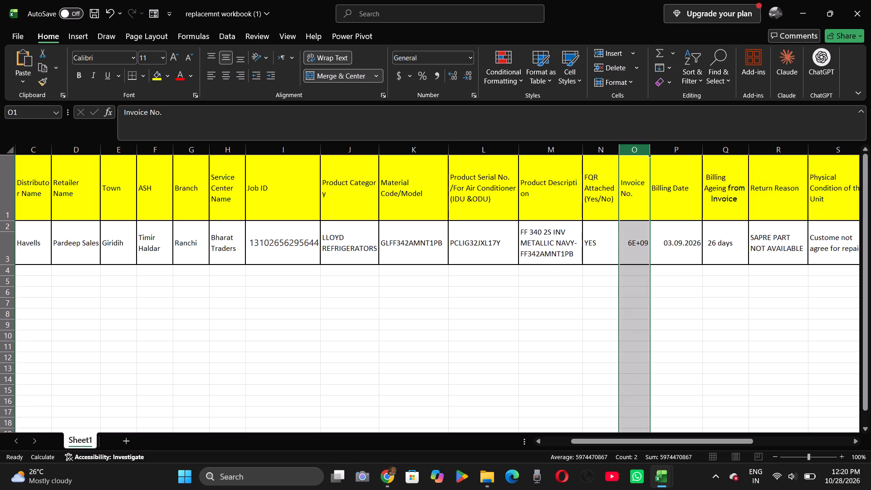
{"action": "left_click_drag", "start_coordinate": [653, 152], "coordinate": [664, 151]}
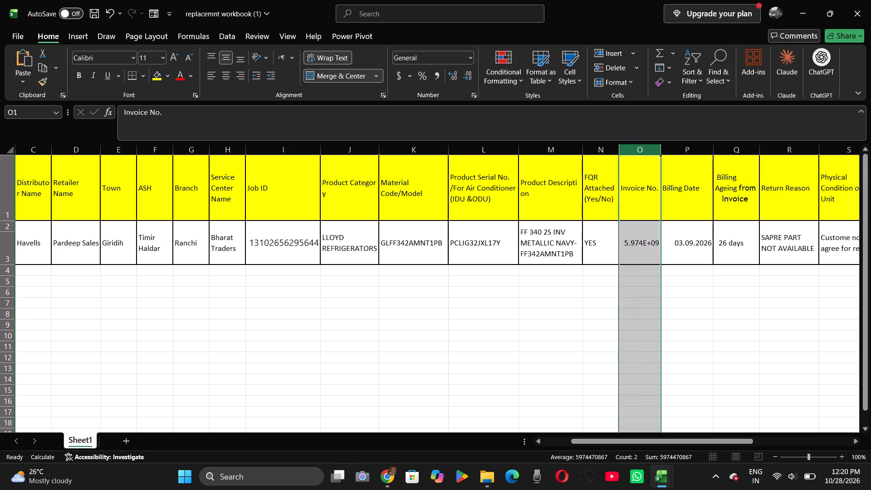
{"action": "double_click", "coordinate": [664, 151]}
{"action": "left_click", "coordinate": [678, 283]}
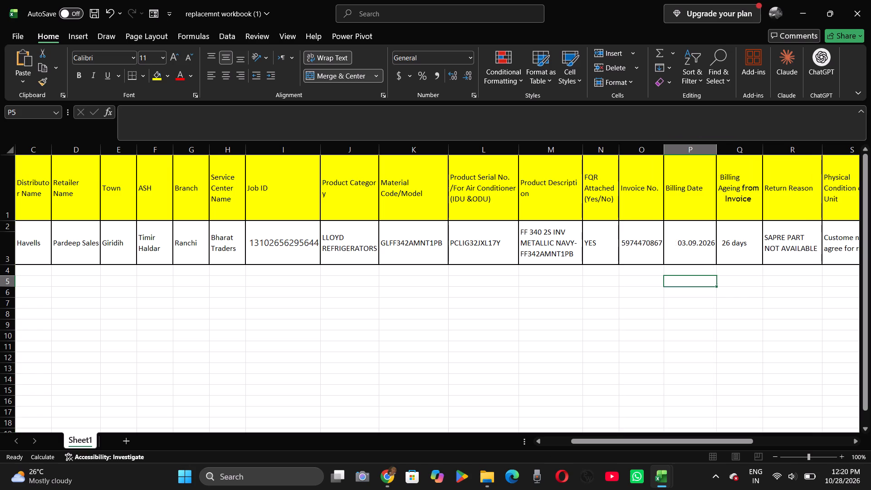
Change the refrigerator record's Billing Date to 10.06.2026.
{"action": "scroll", "coordinate": [678, 283], "scroll_direction": "left", "scroll_amount": 2}
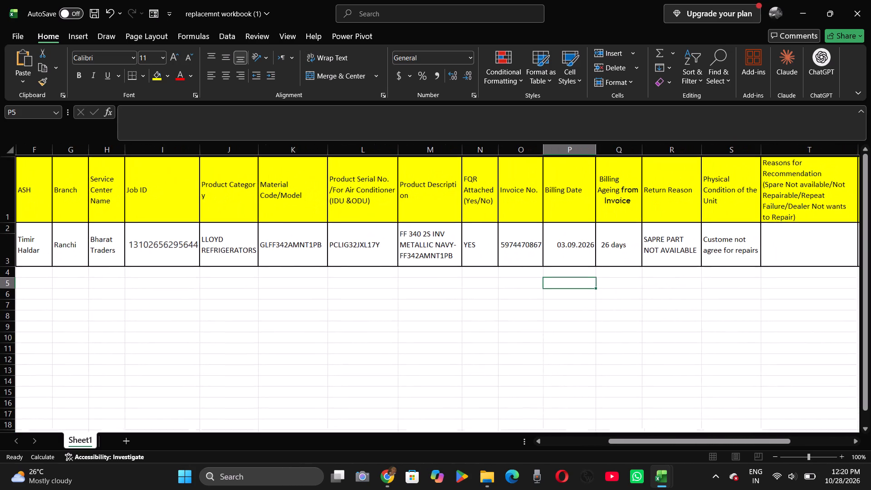
{"action": "left_click", "coordinate": [564, 245]}
{"action": "double_click", "coordinate": [564, 245]}
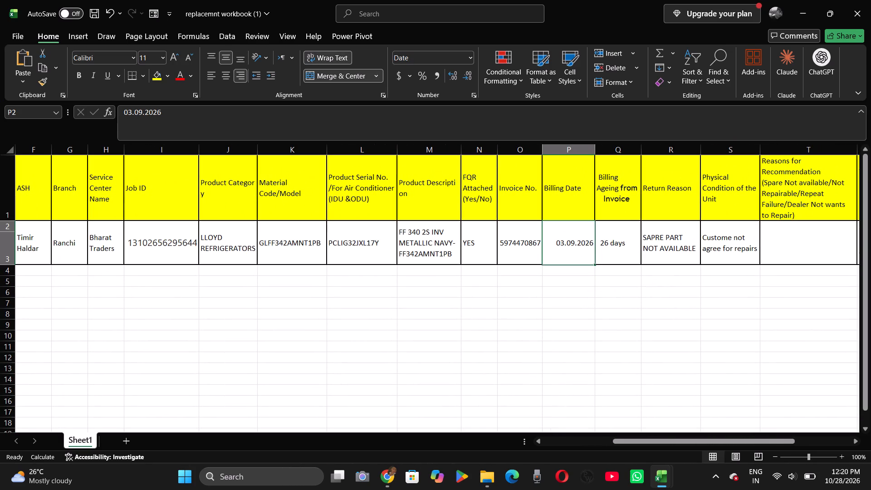
{"action": "key", "text": "BackSpace"}
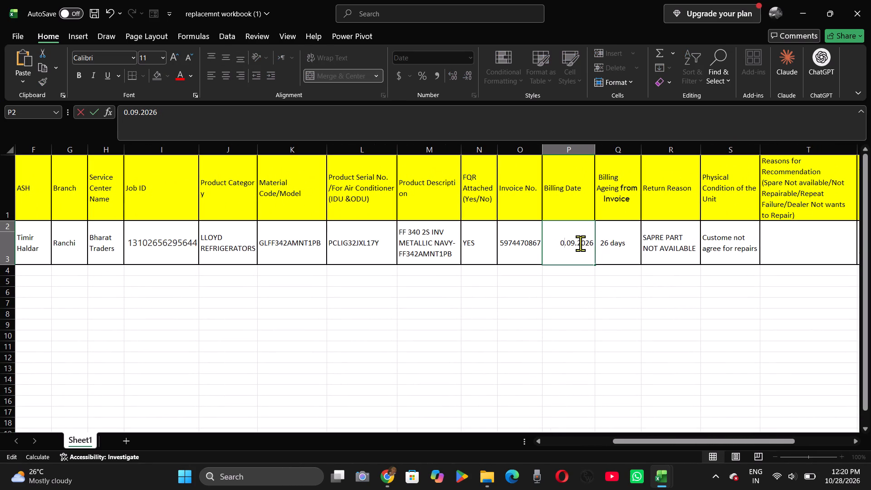
{"action": "key", "text": "BackSpace"}
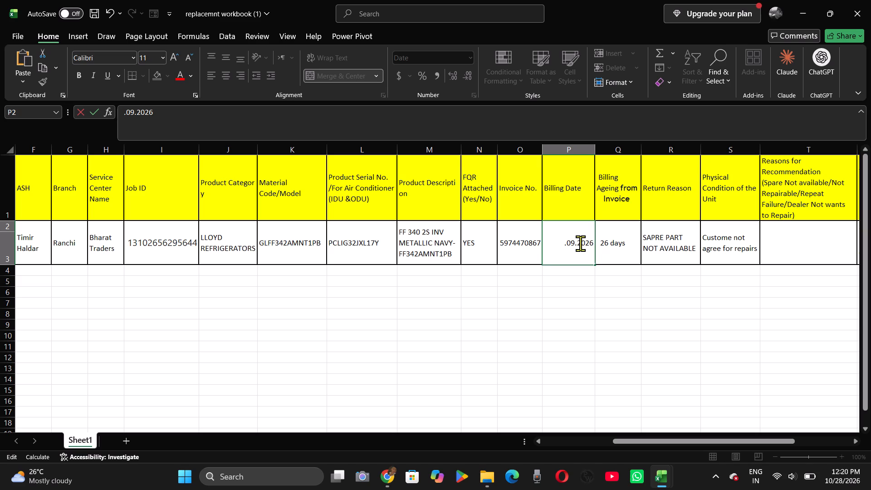
{"action": "type", "text": "10"}
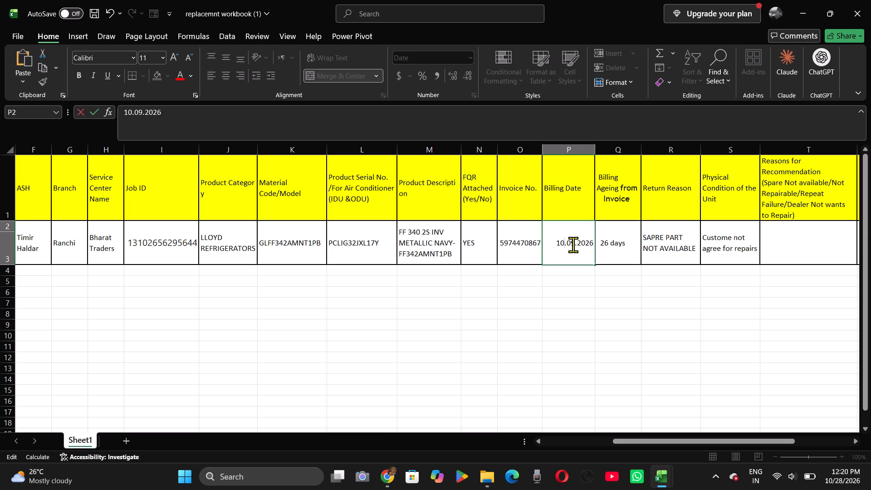
{"action": "left_click", "coordinate": [573, 245]}
{"action": "key", "text": "BackSpace"}
{"action": "key", "text": "6"}
{"action": "left_click", "coordinate": [641, 292]}
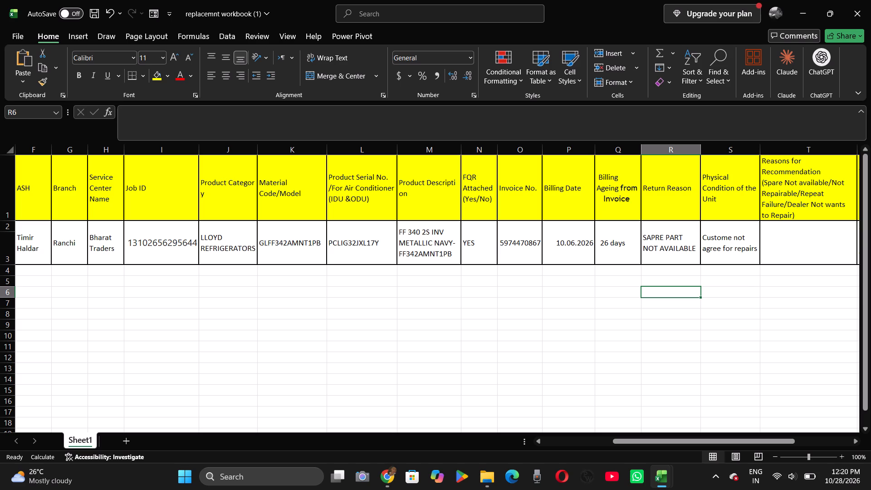
Remove the number from the record's Billing Ageing from Invoice entry, keeping the word "days".
{"action": "triple_click", "coordinate": [616, 245]}
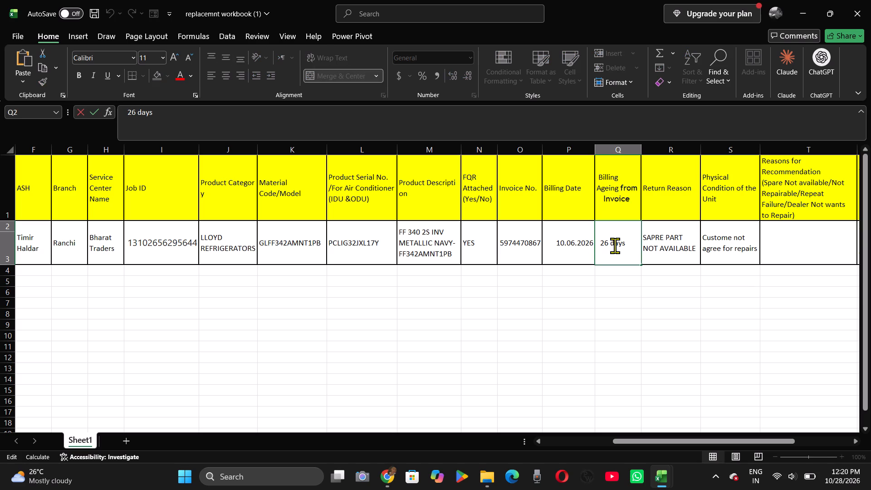
{"action": "left_click", "coordinate": [609, 245]}
{"action": "key", "text": "BackSpace"}
{"action": "key", "text": "BackSpace"}
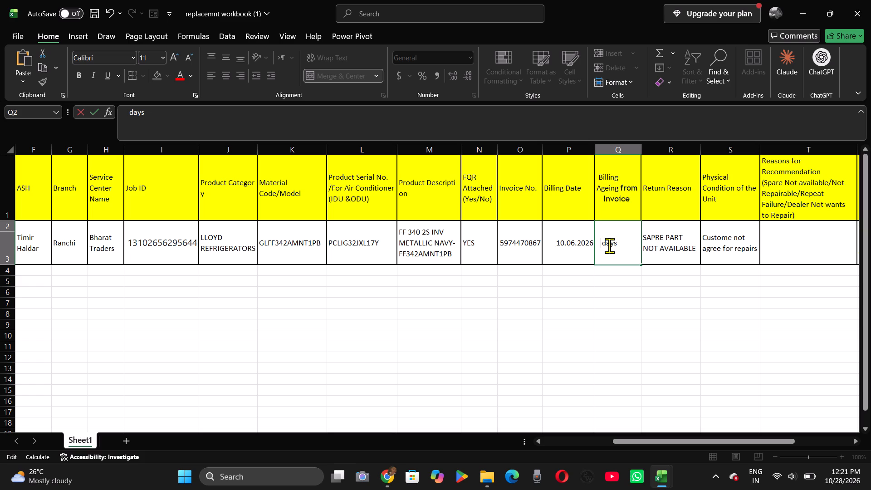
Open the record's Billing Date entry for editing at the end of the year.
{"action": "triple_click", "coordinate": [557, 240]}
{"action": "triple_click", "coordinate": [557, 240]}
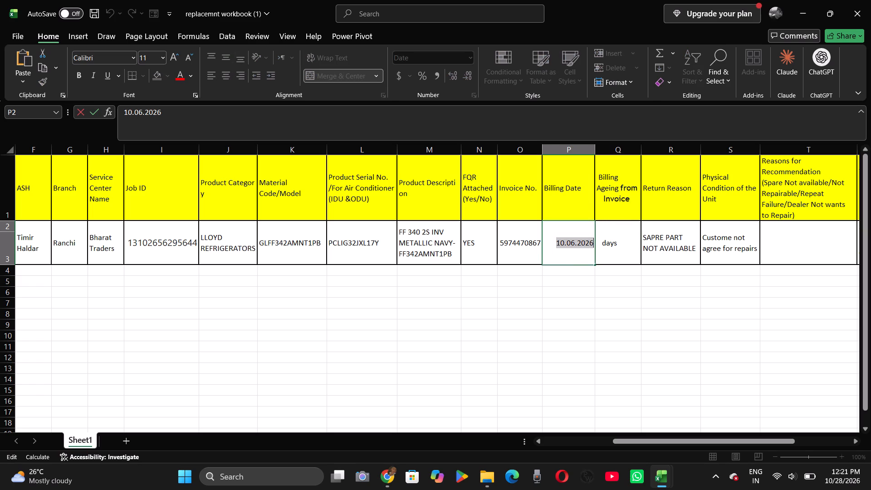
{"action": "left_click", "coordinate": [593, 243]}
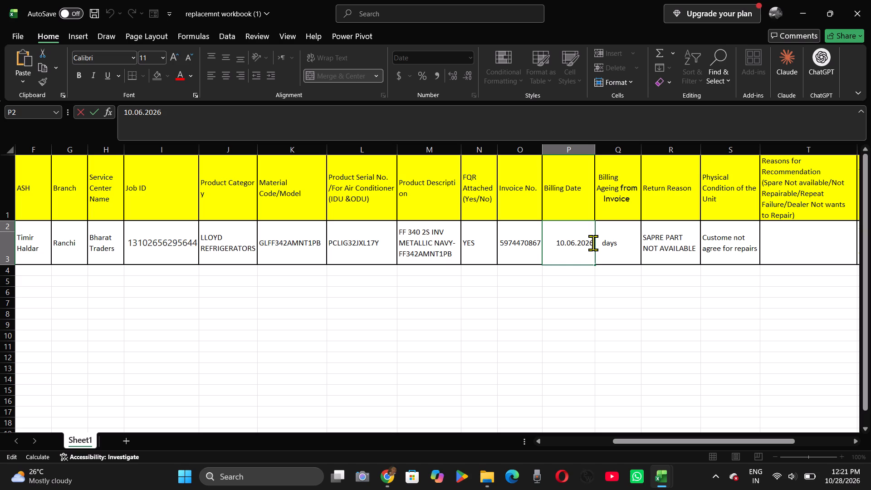
Set the year of the refrigerator record's Billing Date to 2023 so it reads 10.06.2023.
{"action": "key", "text": "BackSpace"}
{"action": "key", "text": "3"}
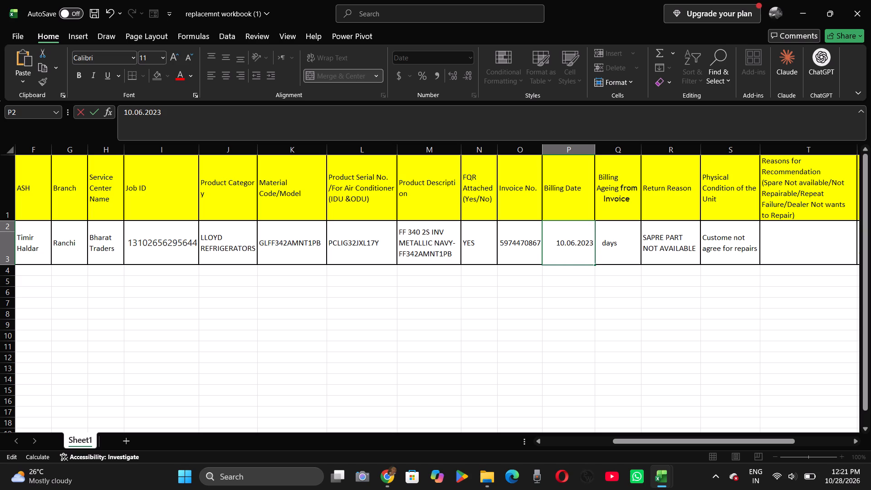
{"action": "left_click", "coordinate": [593, 283]}
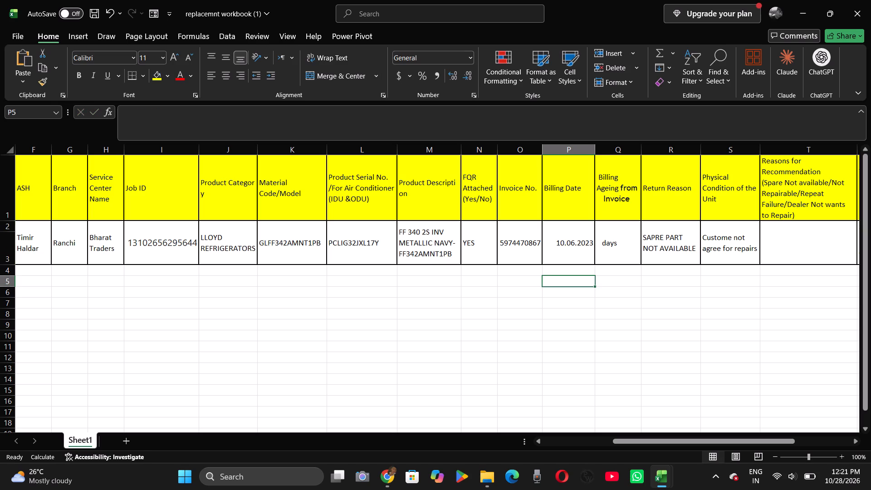
Copy the full Billing Date text from the refrigerator record's cell.
{"action": "triple_click", "coordinate": [576, 243]}
{"action": "triple_click", "coordinate": [576, 243]}
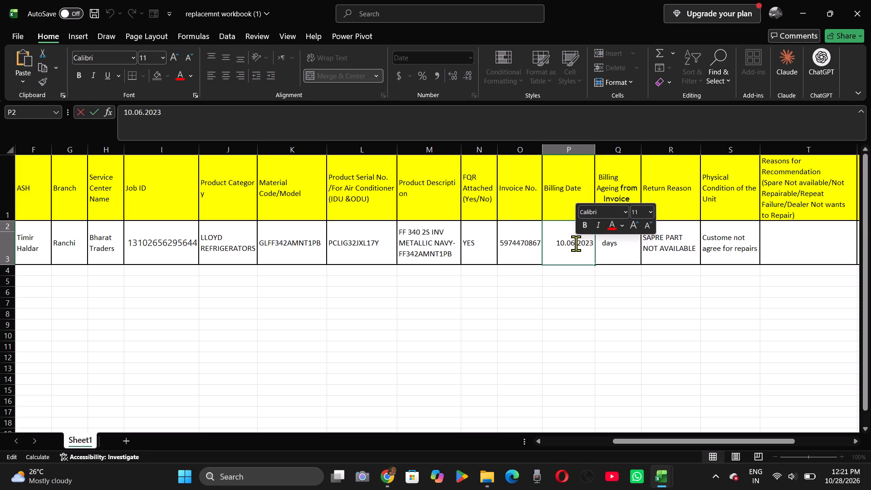
{"action": "double_click", "coordinate": [576, 243]}
{"action": "double_click", "coordinate": [576, 243]}
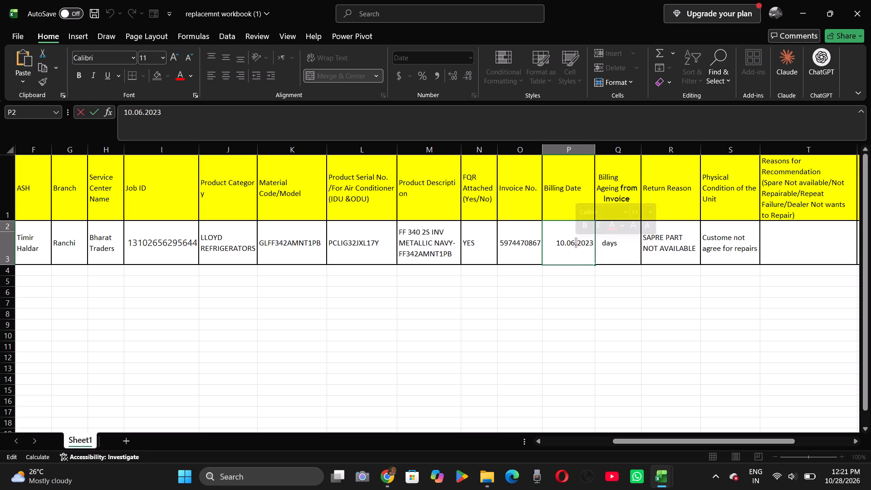
{"action": "left_click", "coordinate": [563, 285]}
{"action": "triple_click", "coordinate": [563, 245]}
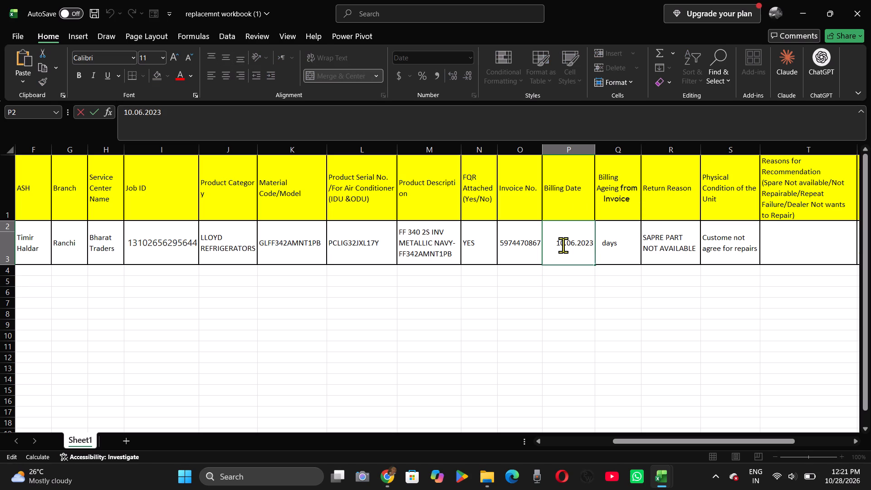
{"action": "triple_click", "coordinate": [563, 245]}
{"action": "left_click", "coordinate": [563, 245]}
{"action": "double_click", "coordinate": [563, 245]}
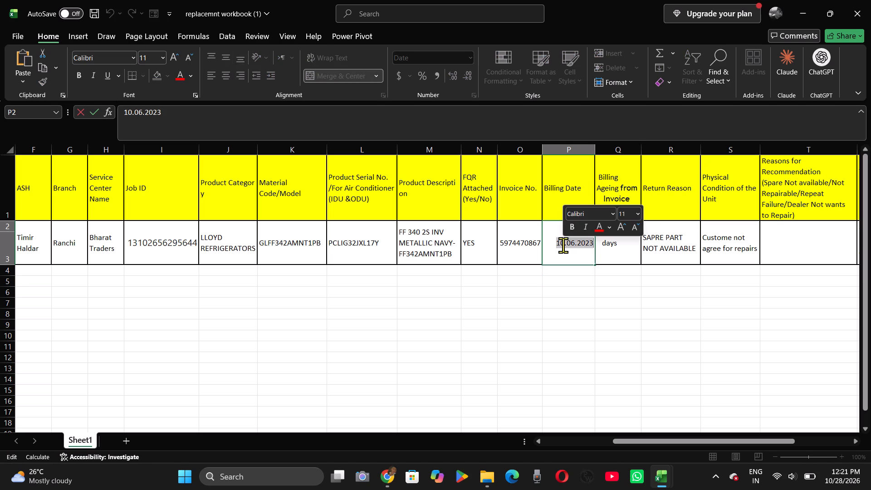
{"action": "key", "text": "ctrl+c"}
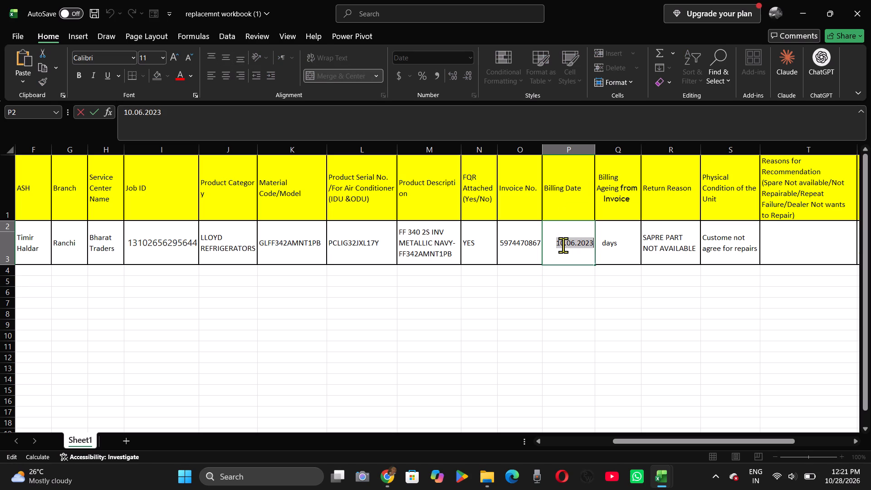
Switch to Chrome with the copied billing date.
{"action": "left_click", "coordinate": [387, 483]}
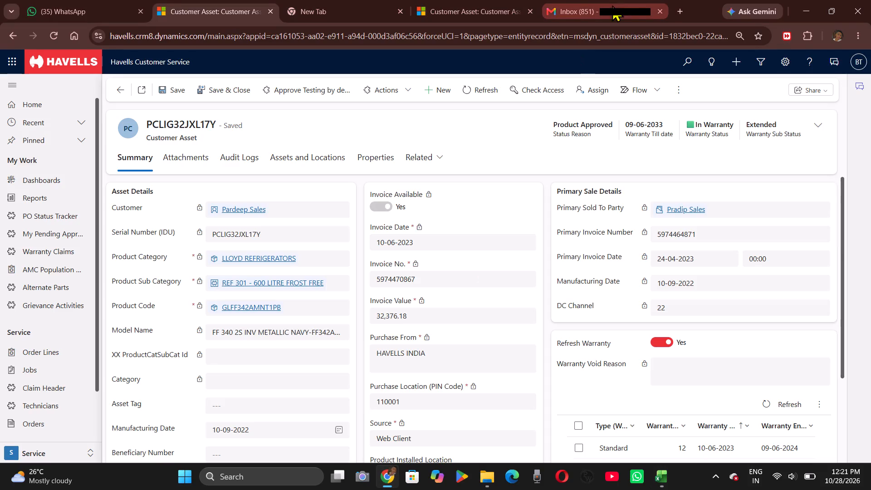
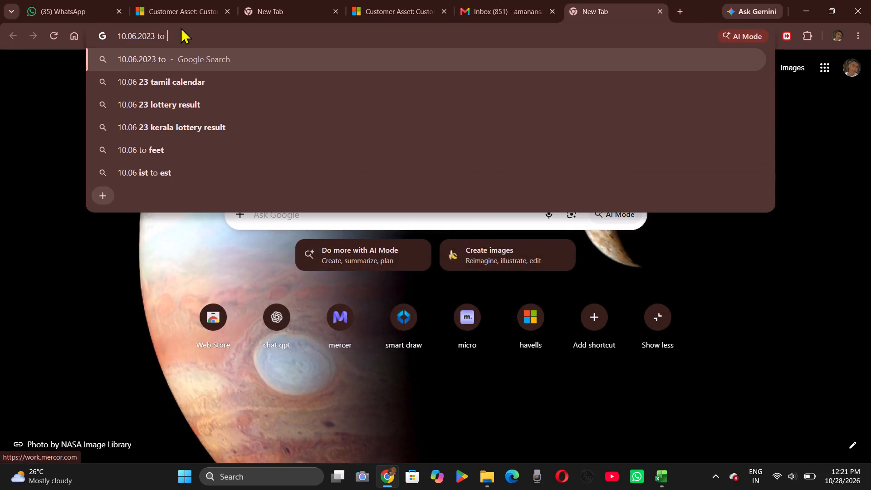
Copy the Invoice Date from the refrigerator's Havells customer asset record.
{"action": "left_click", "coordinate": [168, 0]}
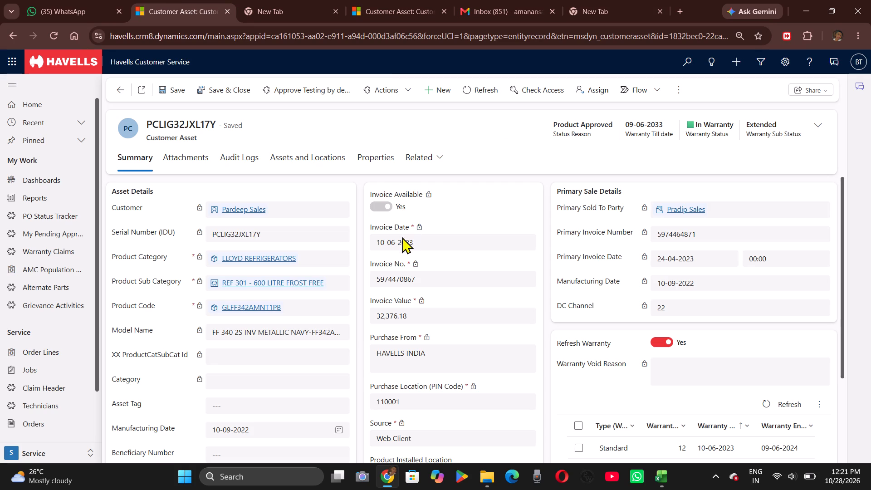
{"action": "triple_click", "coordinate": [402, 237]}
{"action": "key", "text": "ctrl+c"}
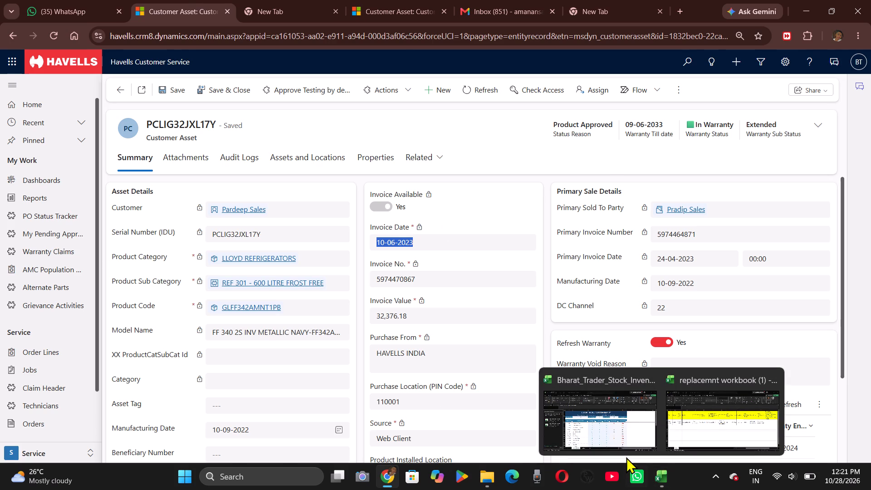
Copy the refrigerator record's Complaint Date, 13.10.2026, from the replacement workbook in Excel and return to Chrome with it.
{"action": "left_click", "coordinate": [696, 416]}
{"action": "scroll", "coordinate": [110, 272], "scroll_direction": "right", "scroll_amount": 1}
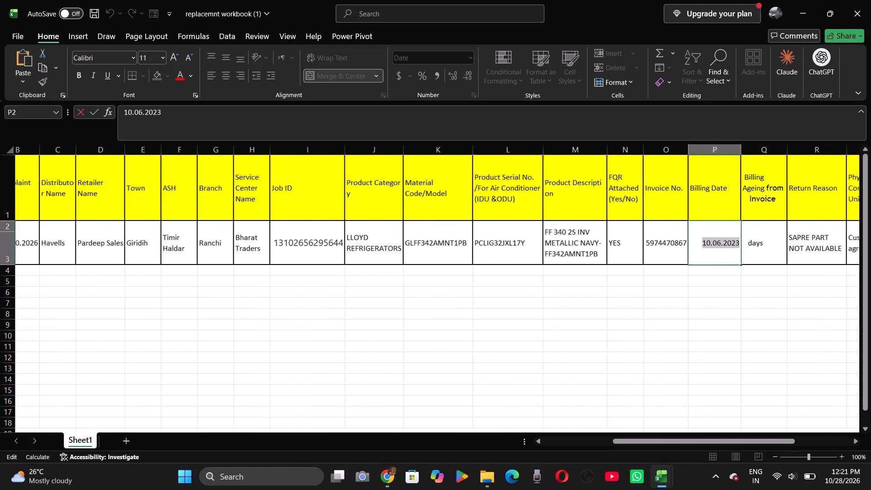
{"action": "triple_click", "coordinate": [56, 240]}
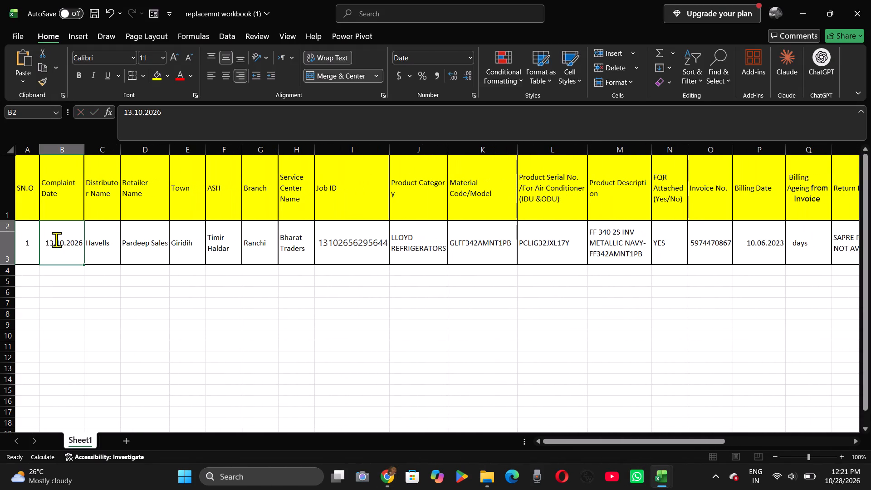
{"action": "left_click", "coordinate": [56, 240]}
{"action": "triple_click", "coordinate": [56, 240]}
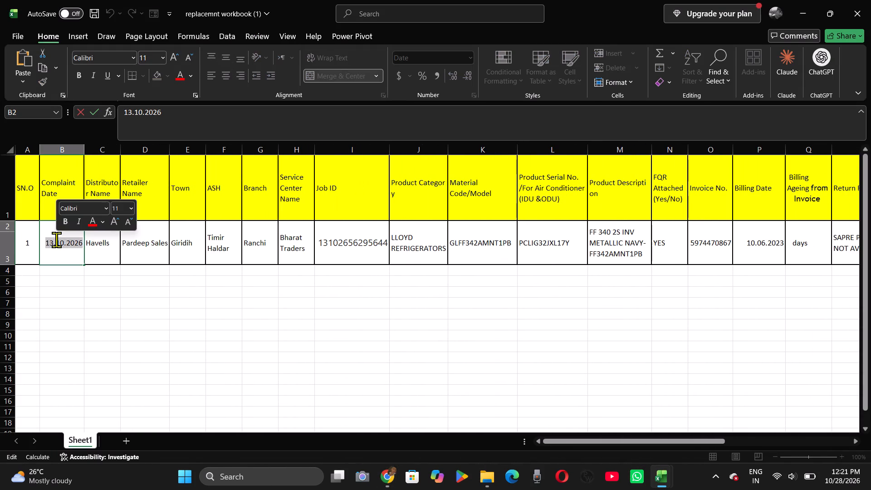
{"action": "key", "text": "ctrl+c"}
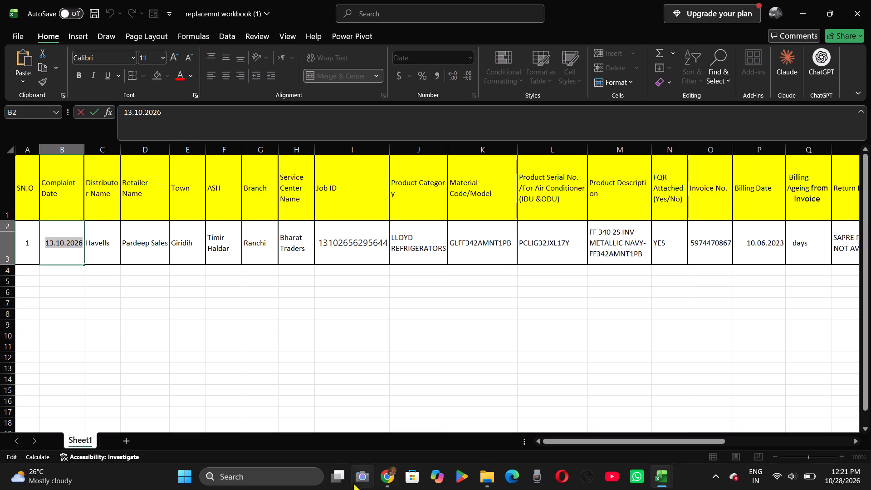
{"action": "left_click", "coordinate": [381, 476]}
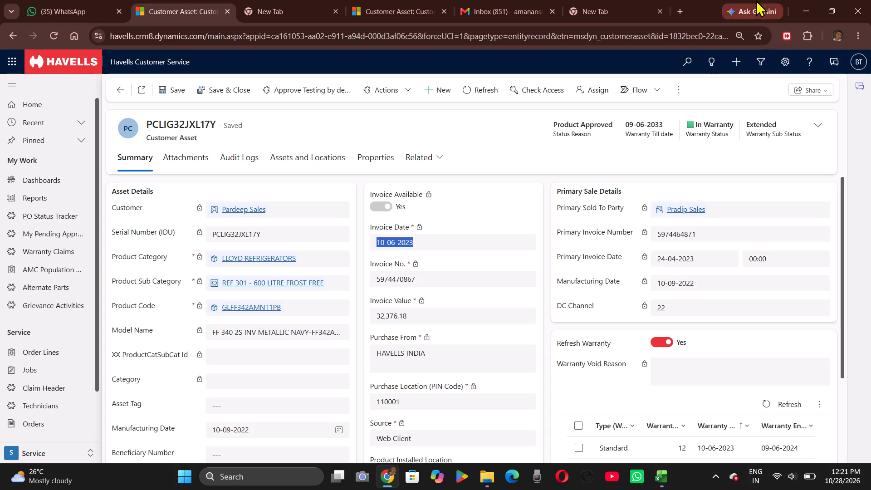
Search Google for "10.06.2023 to 13.10.2026 how many days".
{"action": "left_click", "coordinate": [640, 3]}
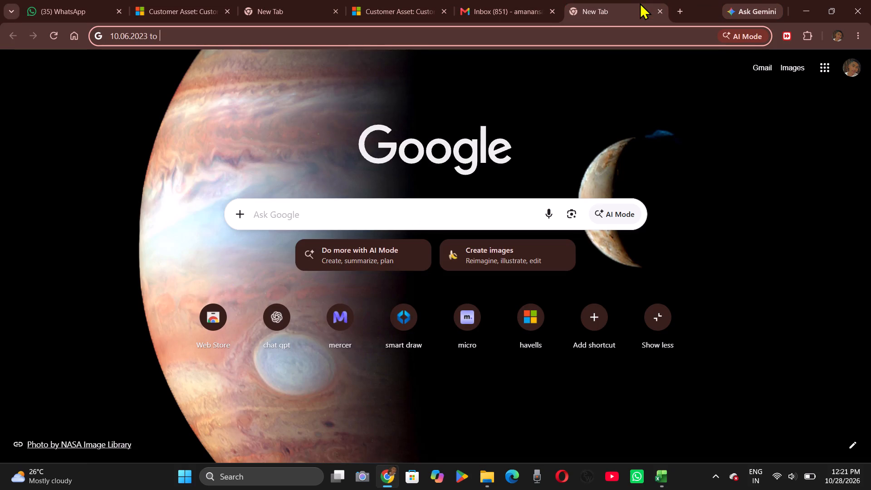
{"action": "key", "text": "ctrl+v"}
{"action": "key", "text": "space"}
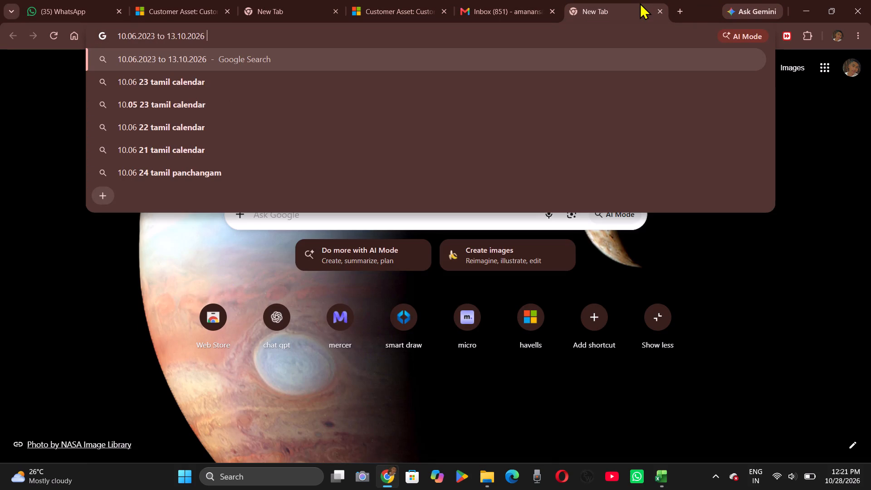
{"action": "type", "text": "how"}
{"action": "key", "text": "space"}
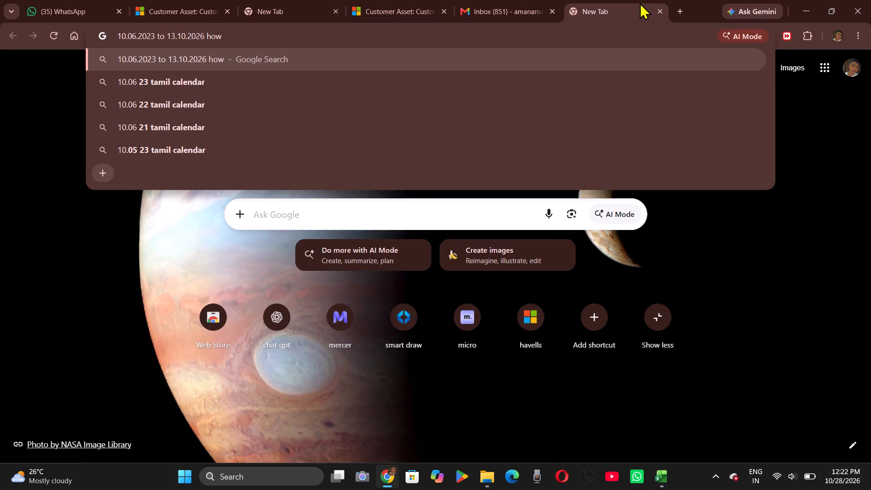
{"action": "type", "text": "many"}
{"action": "key", "text": "space"}
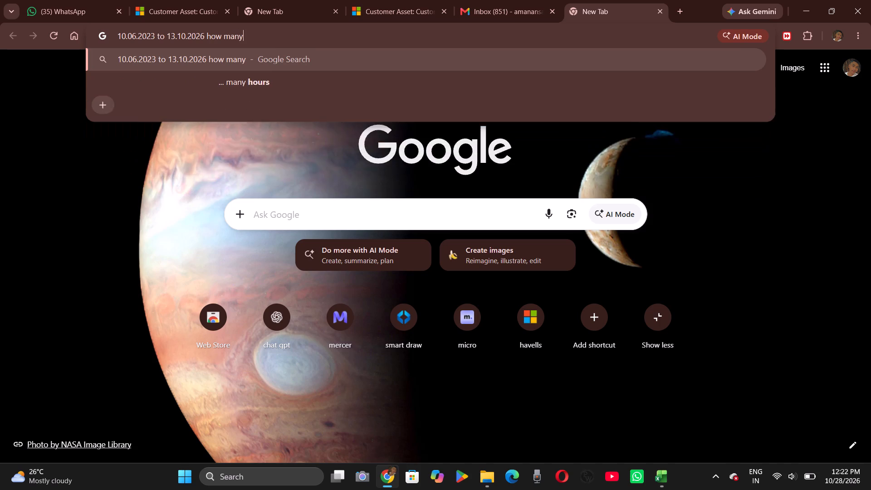
{"action": "type", "text": "days"}
{"action": "key", "text": "Return"}
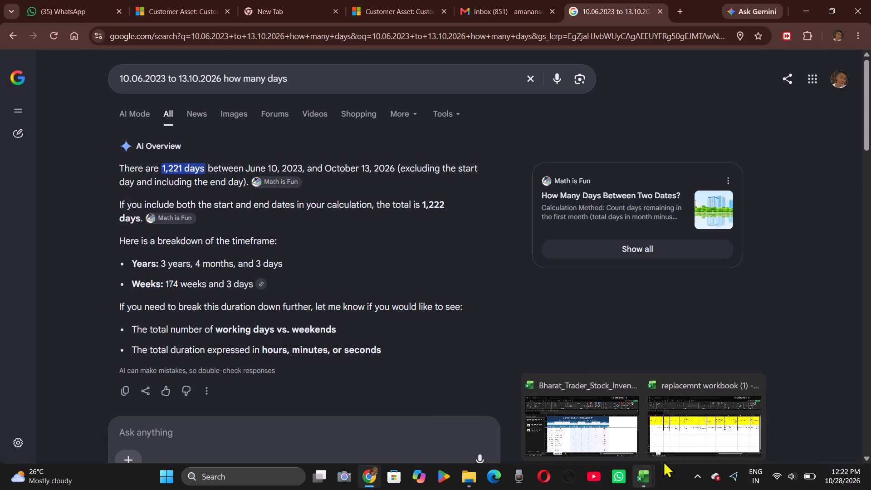
In the replacement workbook in Excel, set the refrigerator record's Billing Ageing from Invoice to 1221 days, checking it against the search result.
{"action": "left_click", "coordinate": [694, 425]}
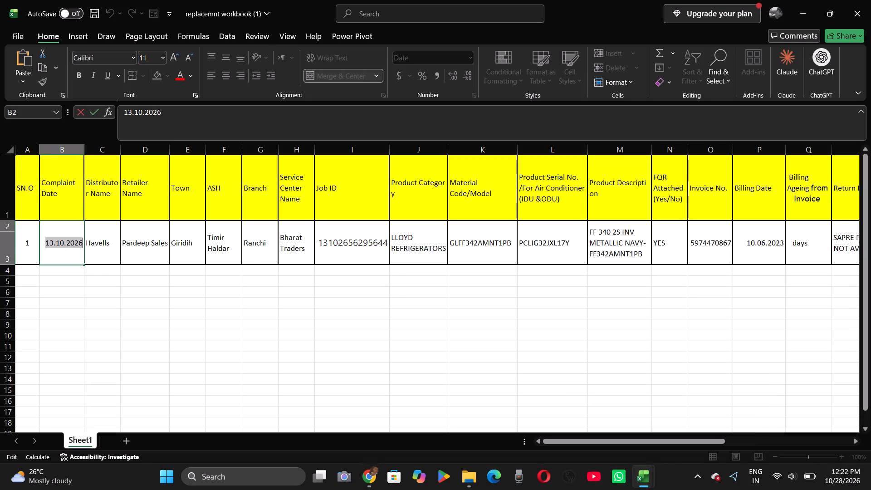
{"action": "scroll", "coordinate": [733, 280], "scroll_direction": "left", "scroll_amount": 1}
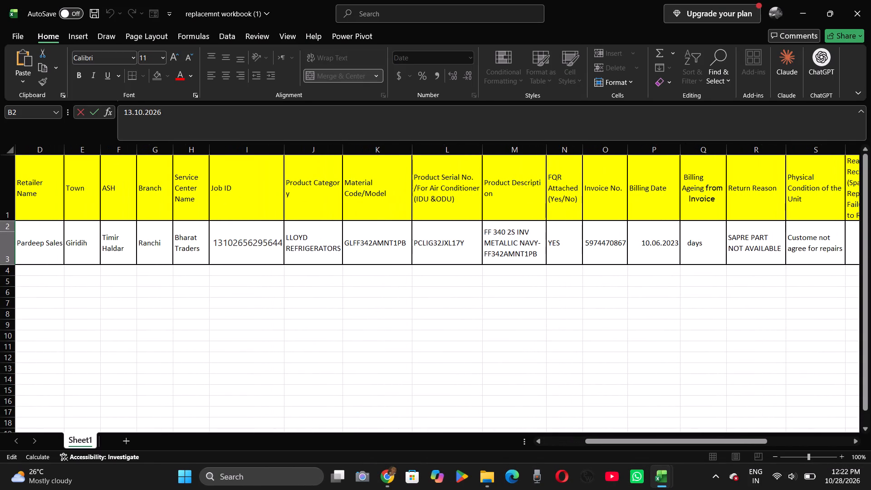
{"action": "double_click", "coordinate": [688, 241]}
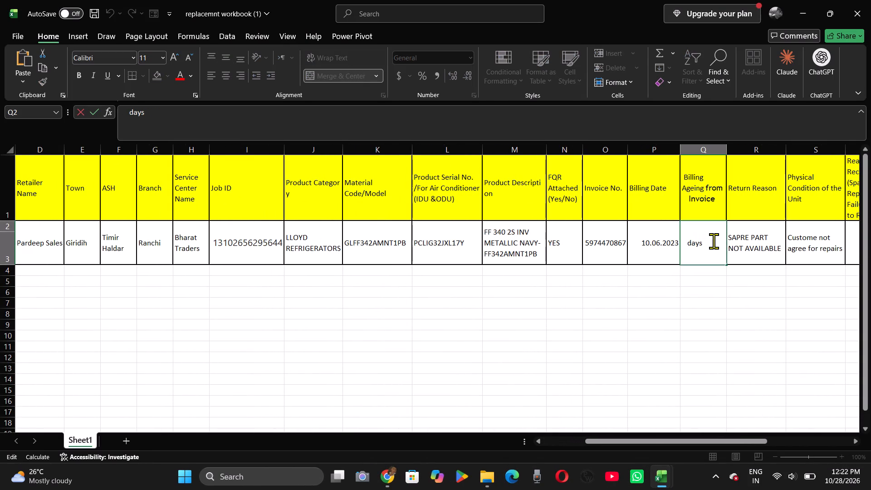
{"action": "type", "text": "1221"}
{"action": "key", "text": "space"}
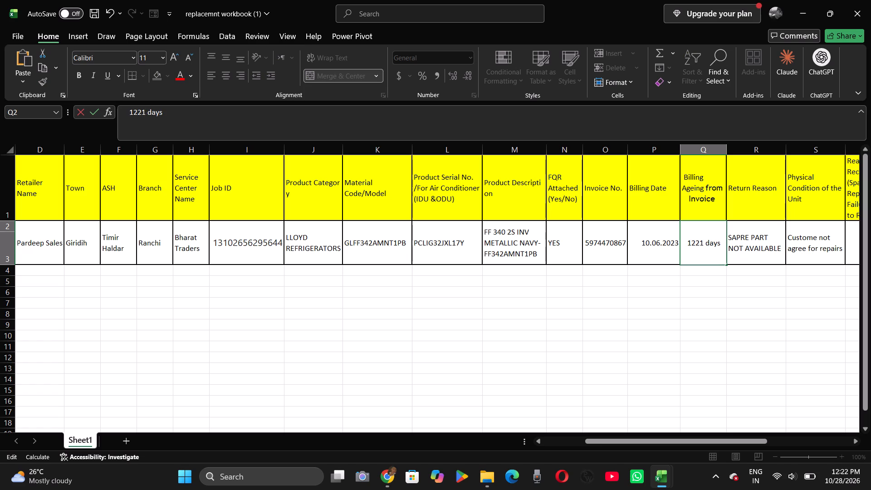
{"action": "left_click", "coordinate": [381, 475]}
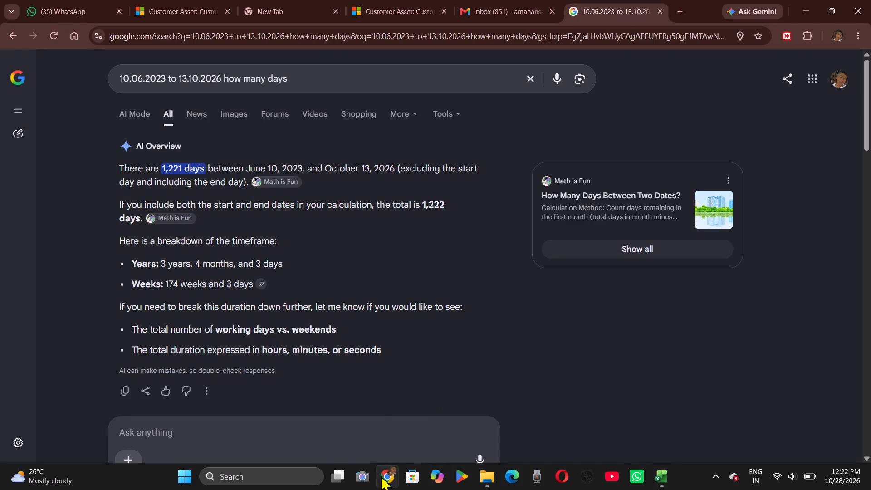
{"action": "left_click", "coordinate": [657, 482]}
{"action": "left_click", "coordinate": [708, 443]}
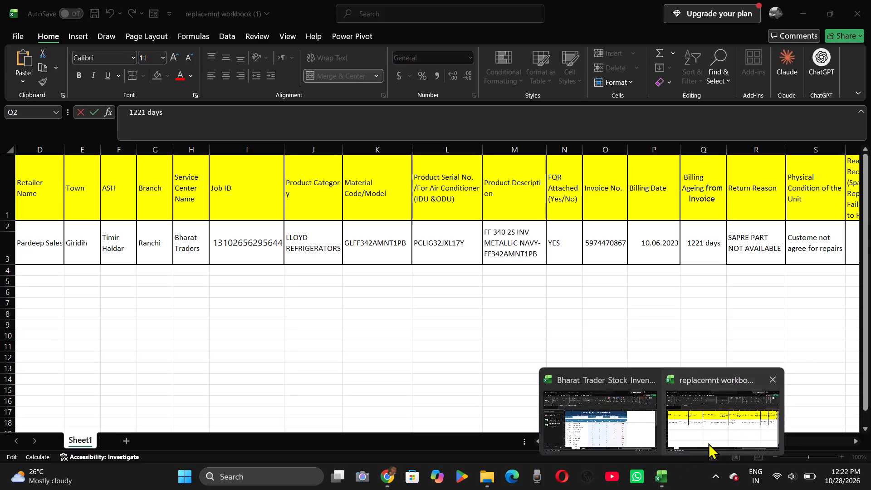
{"action": "left_click", "coordinate": [670, 358]}
Clear the text from the refrigerator record's Return Reason entry.
{"action": "scroll", "coordinate": [705, 341], "scroll_direction": "left", "scroll_amount": 1}
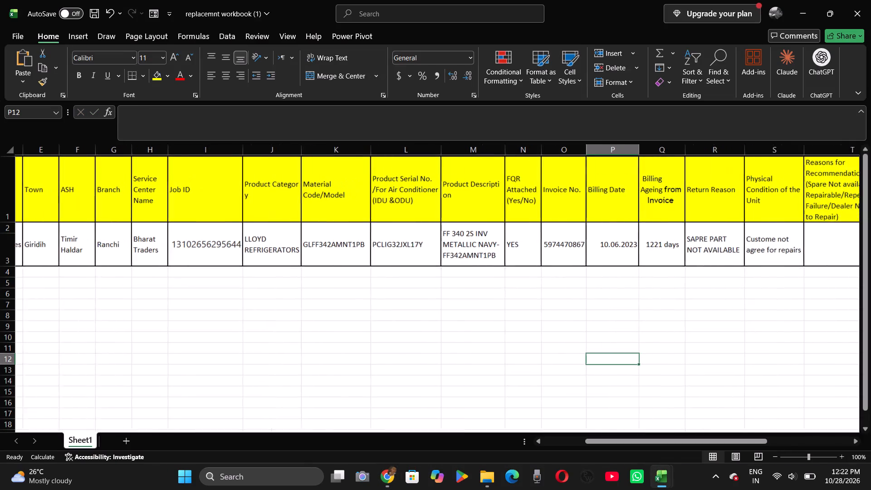
{"action": "scroll", "coordinate": [705, 341], "scroll_direction": "left", "scroll_amount": 1}
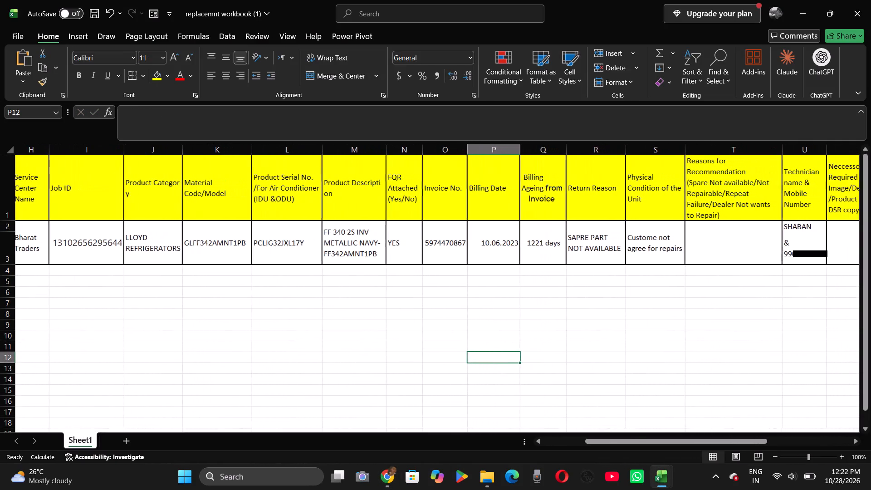
{"action": "left_click", "coordinate": [603, 238]}
{"action": "triple_click", "coordinate": [603, 238]}
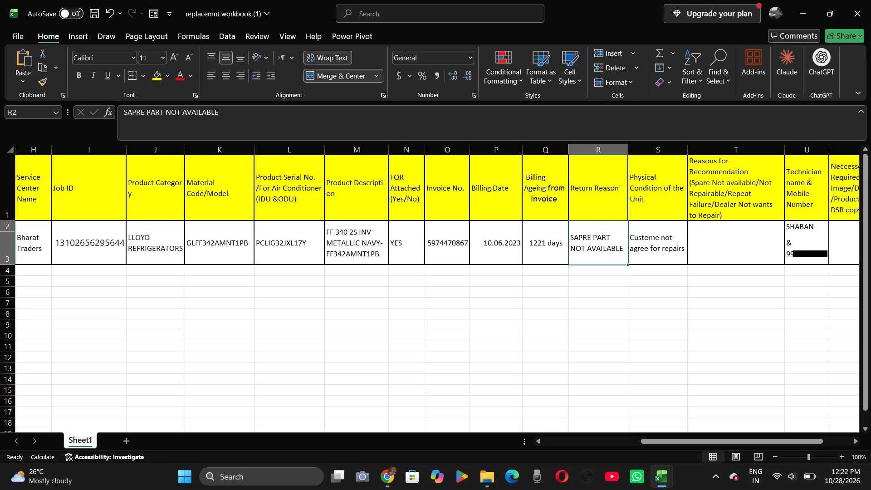
{"action": "left_click", "coordinate": [603, 238]}
{"action": "triple_click", "coordinate": [603, 238]}
{"action": "left_click", "coordinate": [603, 238]}
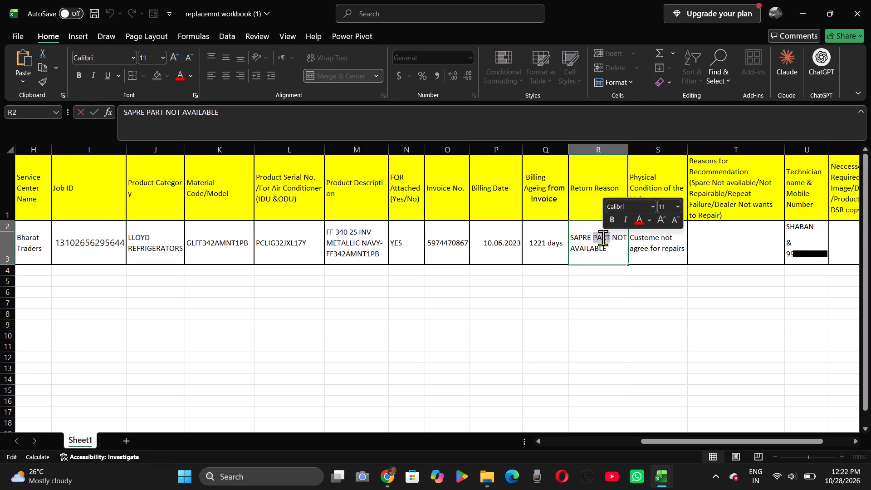
{"action": "triple_click", "coordinate": [603, 238]}
{"action": "key", "text": "BackSpace"}
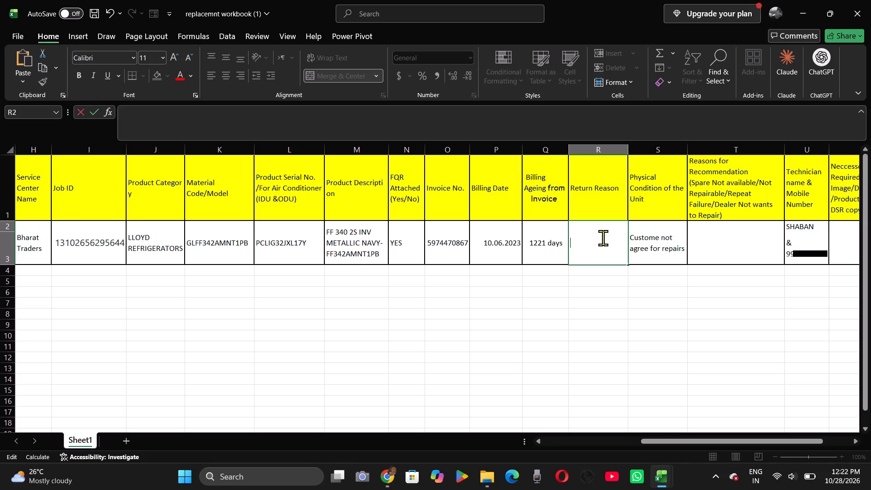
{"action": "scroll", "coordinate": [603, 238], "scroll_direction": "left", "scroll_amount": 1}
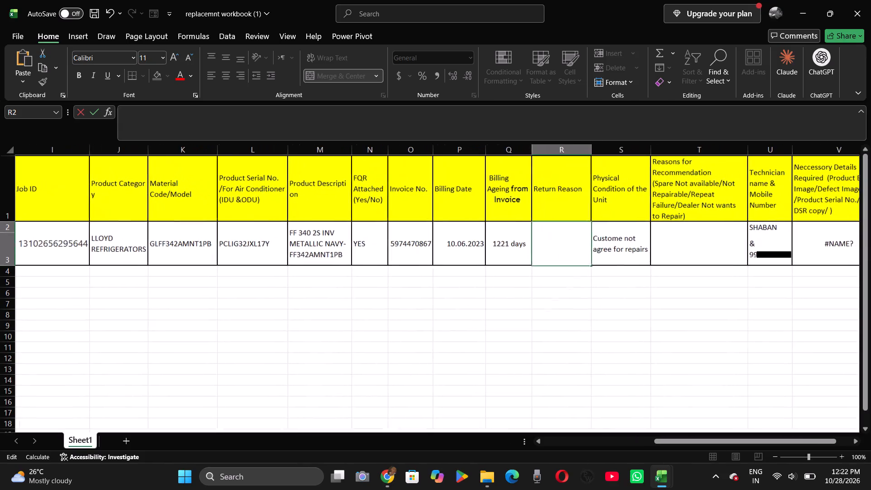
{"action": "scroll", "coordinate": [642, 303], "scroll_direction": "right", "scroll_amount": 1}
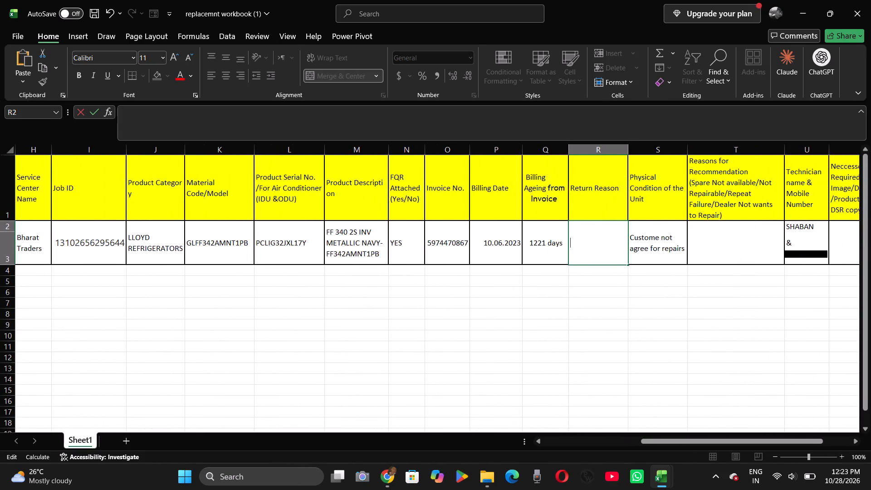
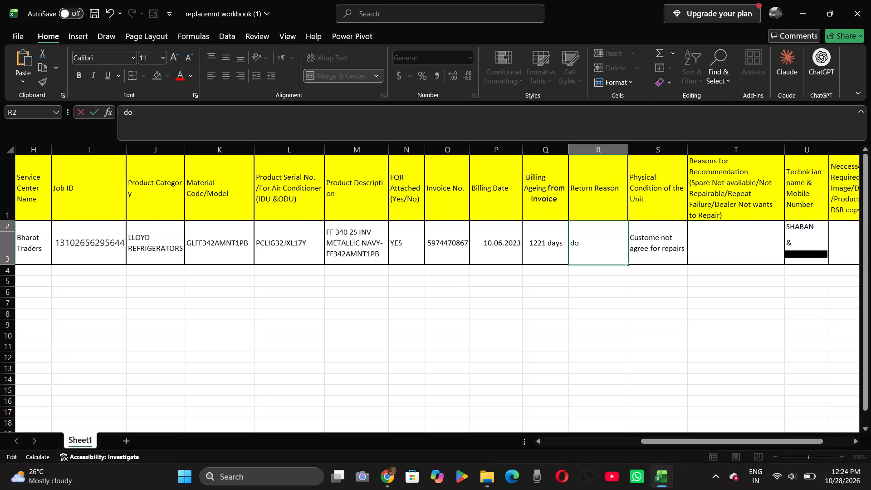
Enter "Door Dent" as the refrigerator record's Return Reason.
{"action": "key", "text": "BackSpace"}
{"action": "key", "text": "BackSpace"}
{"action": "type", "text": "Door"}
{"action": "key", "text": "space"}
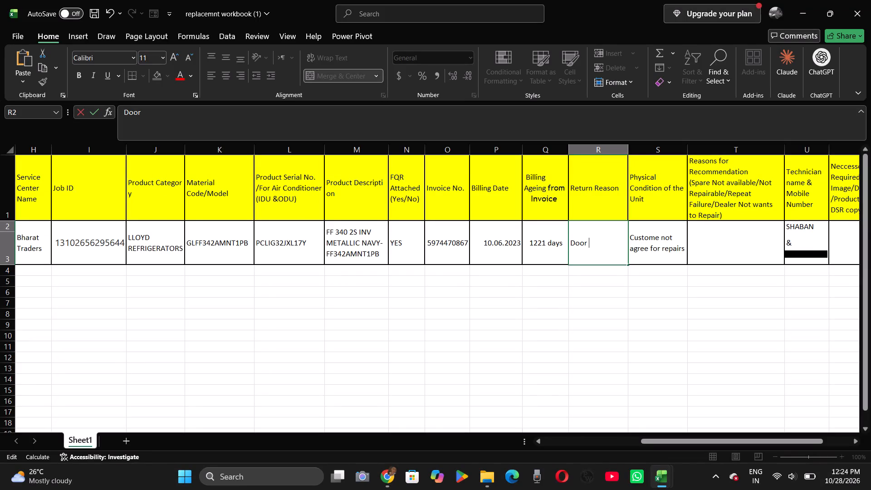
{"action": "type", "text": "Dent"}
{"action": "key", "text": "space"}
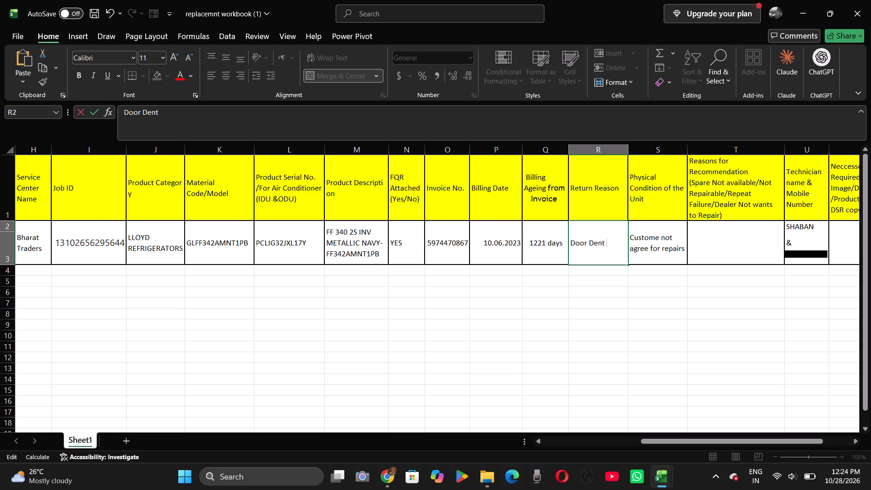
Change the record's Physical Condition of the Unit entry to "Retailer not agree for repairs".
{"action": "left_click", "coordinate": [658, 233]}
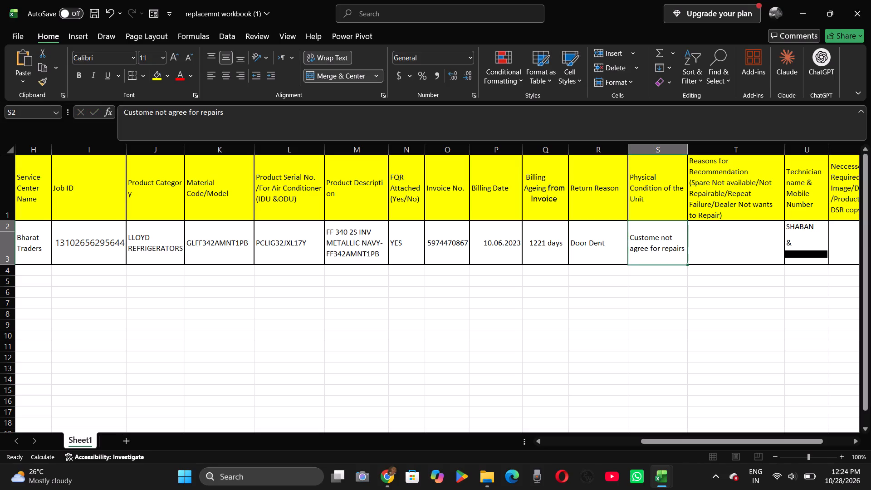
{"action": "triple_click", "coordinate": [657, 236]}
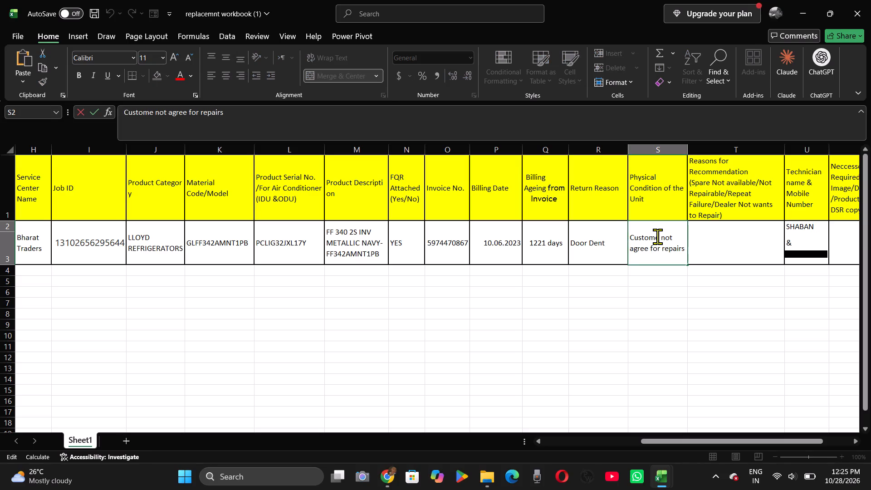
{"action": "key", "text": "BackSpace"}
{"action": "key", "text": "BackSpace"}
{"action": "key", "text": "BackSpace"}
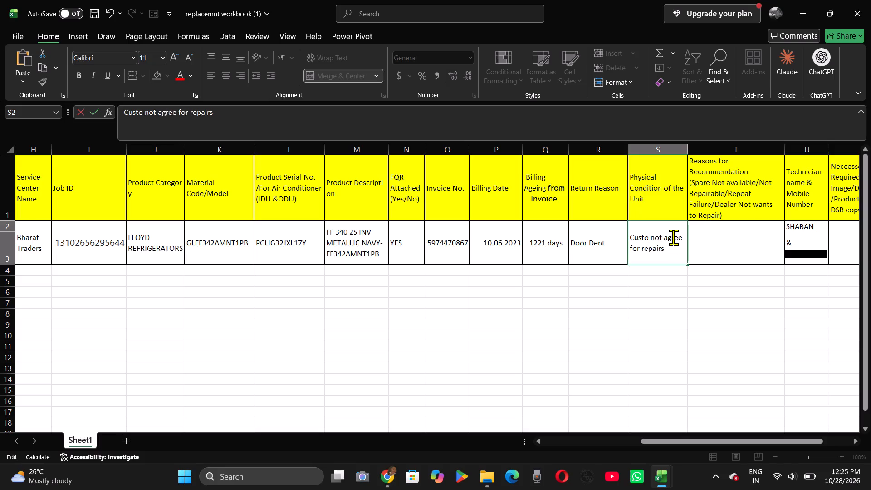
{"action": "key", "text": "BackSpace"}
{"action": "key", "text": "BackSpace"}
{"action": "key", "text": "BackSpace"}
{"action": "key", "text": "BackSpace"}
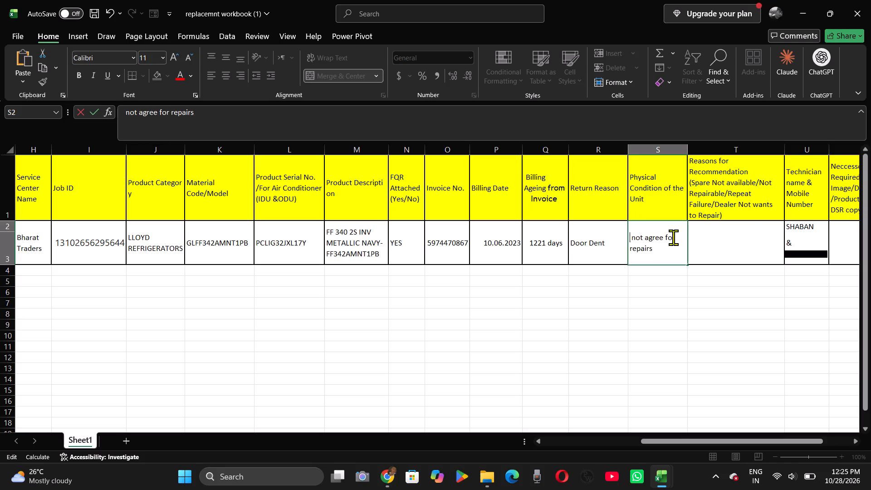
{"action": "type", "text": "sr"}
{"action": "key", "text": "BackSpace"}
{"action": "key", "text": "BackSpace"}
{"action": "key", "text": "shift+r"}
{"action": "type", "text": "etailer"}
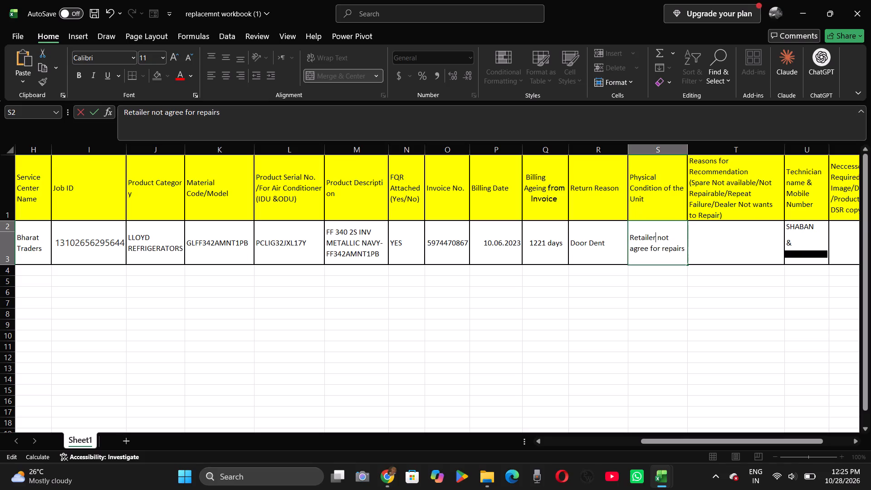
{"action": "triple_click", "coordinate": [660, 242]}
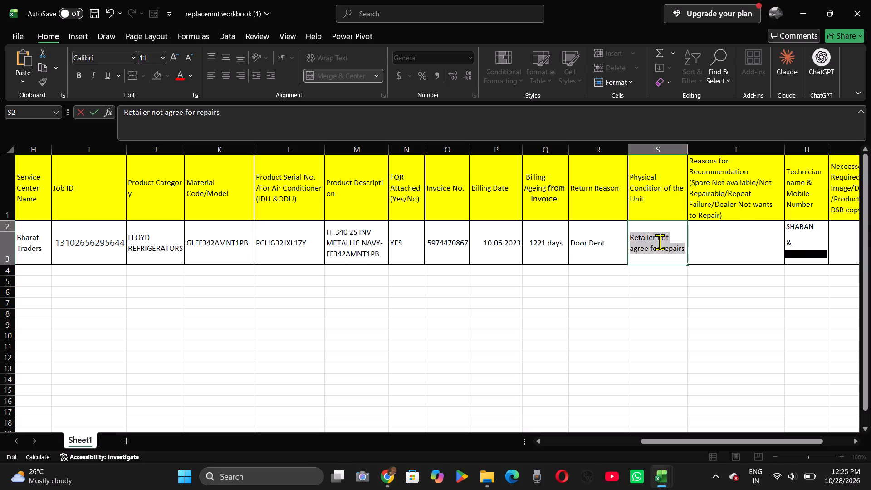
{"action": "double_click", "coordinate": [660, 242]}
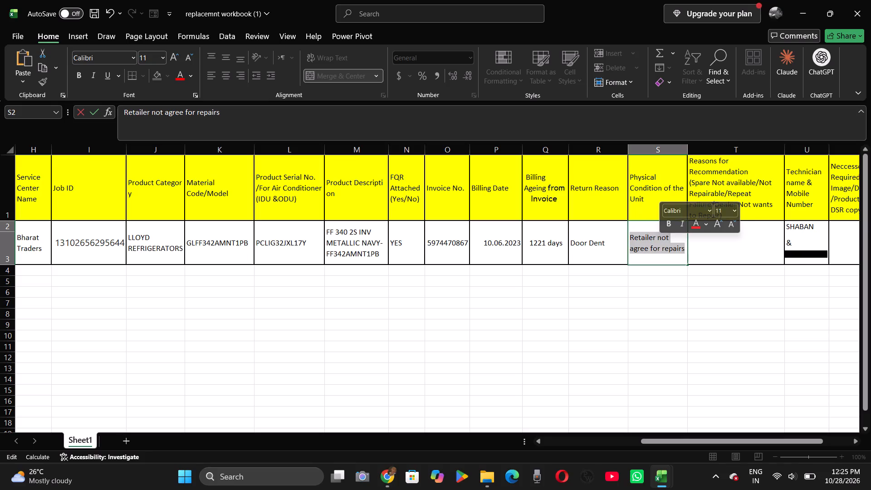
Enter "Dealer Not wants to Repair" as the refrigerator record's Reasons for Recommendation.
{"action": "left_click", "coordinate": [738, 263]}
{"action": "triple_click", "coordinate": [732, 247]}
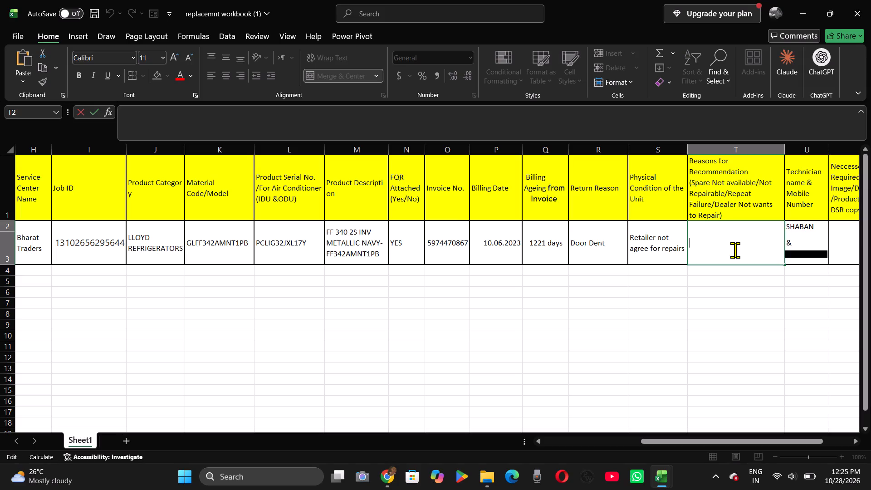
{"action": "key", "text": "shift+d"}
{"action": "type", "text": "ealer"}
{"action": "key", "text": "space"}
{"action": "type", "text": "Not wan"}
{"action": "type", "text": "ts"}
{"action": "key", "text": "space"}
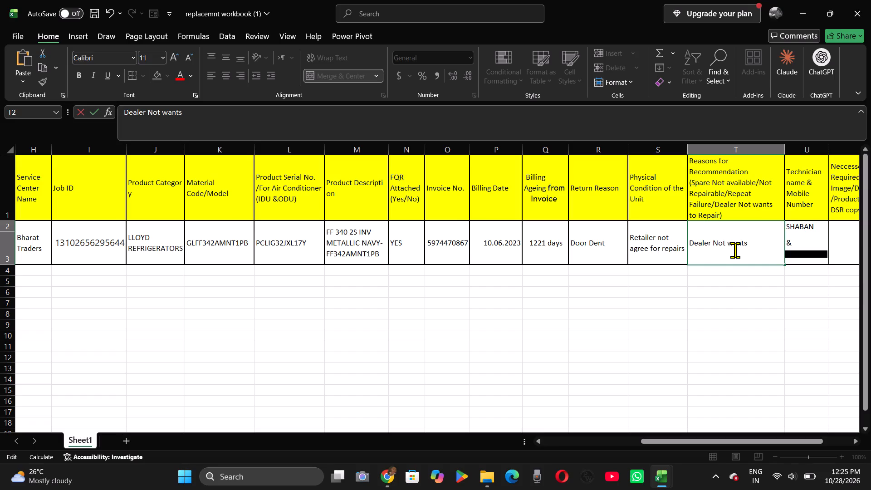
{"action": "type", "text": "to"}
{"action": "key", "text": "space"}
{"action": "type", "text": "Repair"}
{"action": "key", "text": "space"}
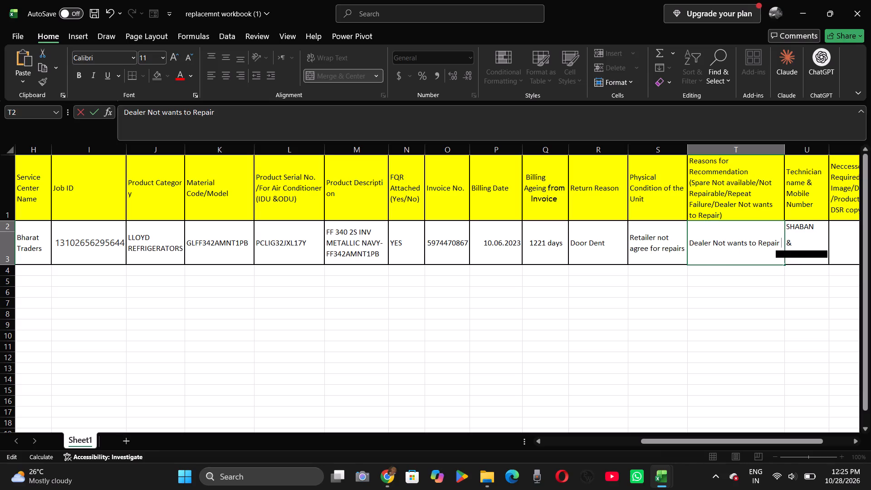
Replace the first word of the record's Physical Condition of the Unit entry so it reads "Dealer not agree for repairs".
{"action": "double_click", "coordinate": [654, 240]}
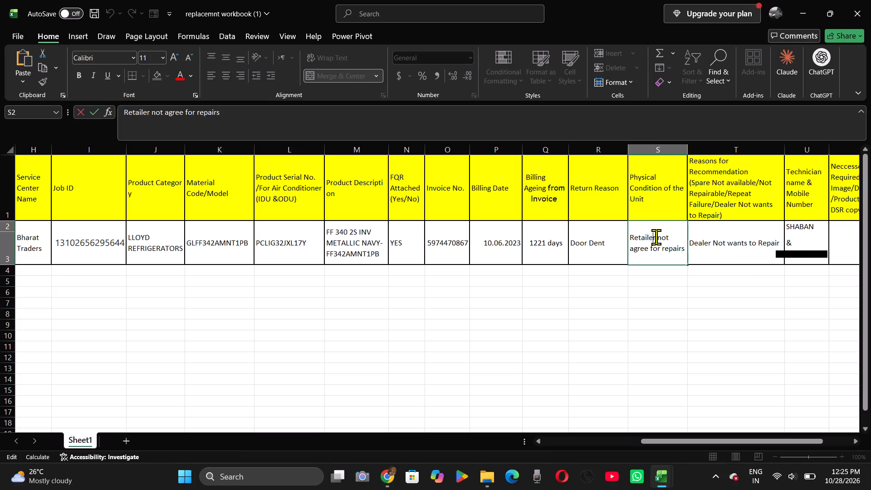
{"action": "double_click", "coordinate": [656, 237]}
{"action": "key", "text": "BackSpace"}
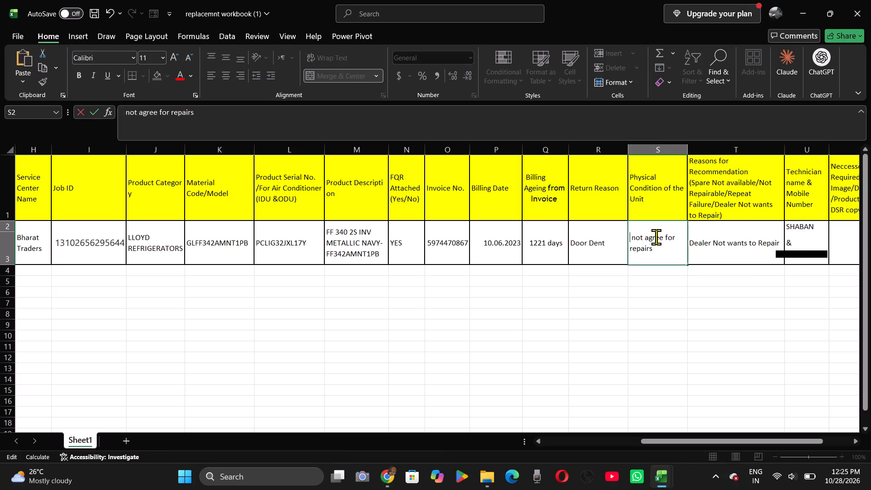
{"action": "type", "text": "De"}
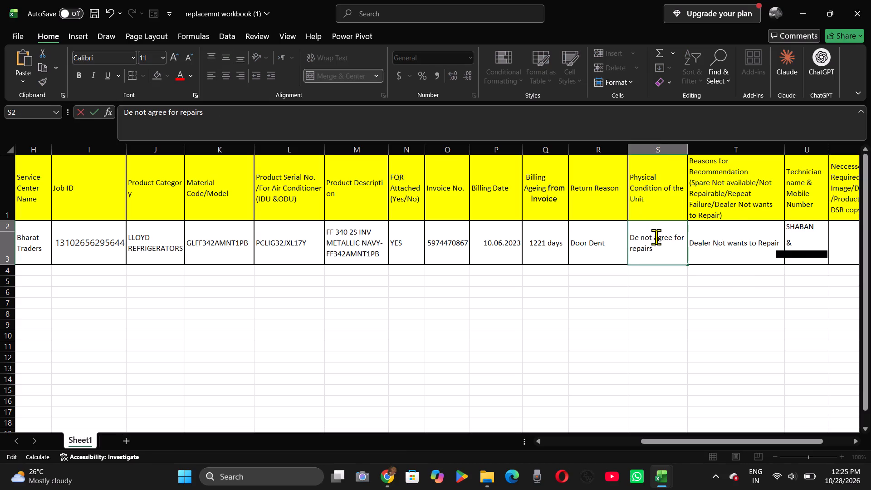
{"action": "key", "text": "a"}
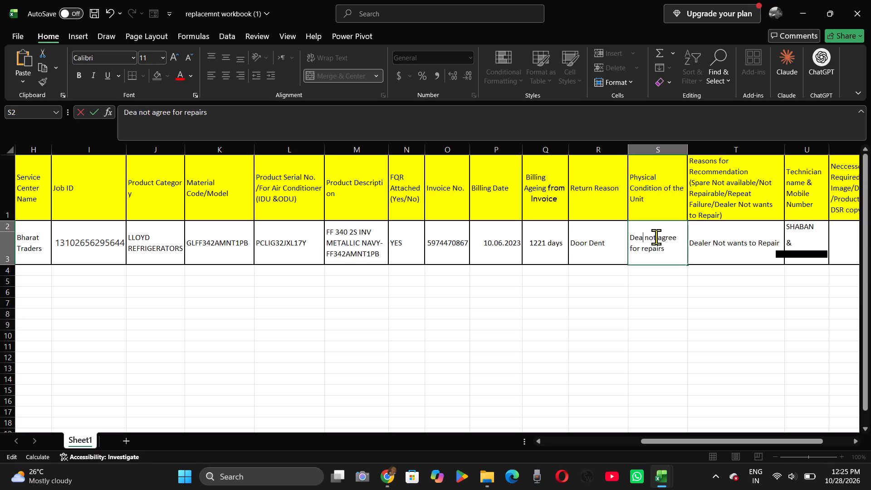
{"action": "type", "text": "ler"}
{"action": "left_click", "coordinate": [690, 284]}
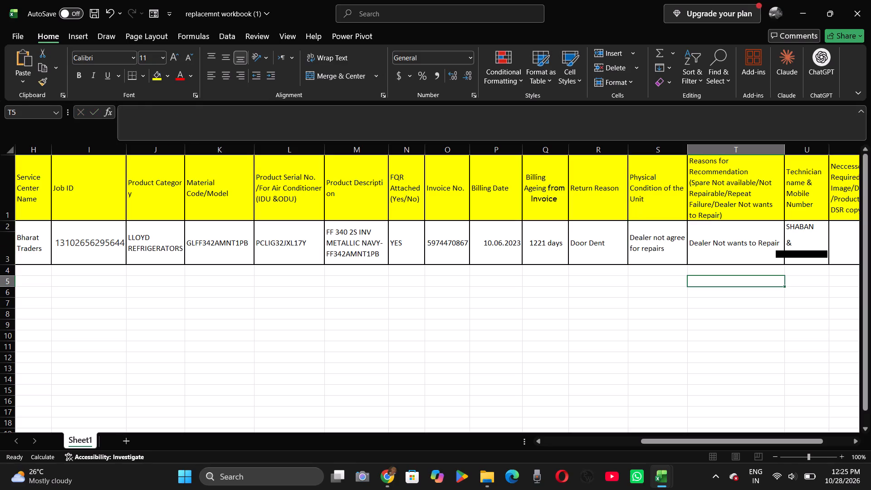
Widen the Product Category and Product Description columns slightly so each heading fits on one line.
{"action": "scroll", "coordinate": [718, 283], "scroll_direction": "left", "scroll_amount": 1}
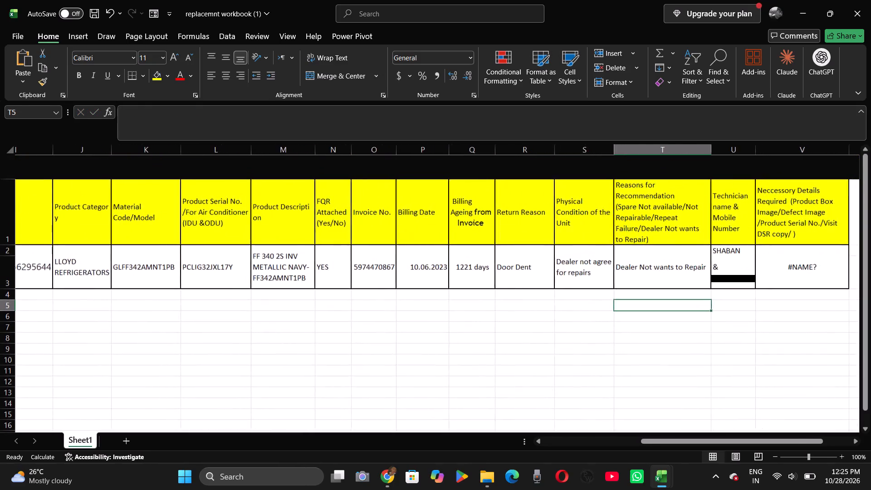
{"action": "scroll", "coordinate": [655, 282], "scroll_direction": "right", "scroll_amount": 1}
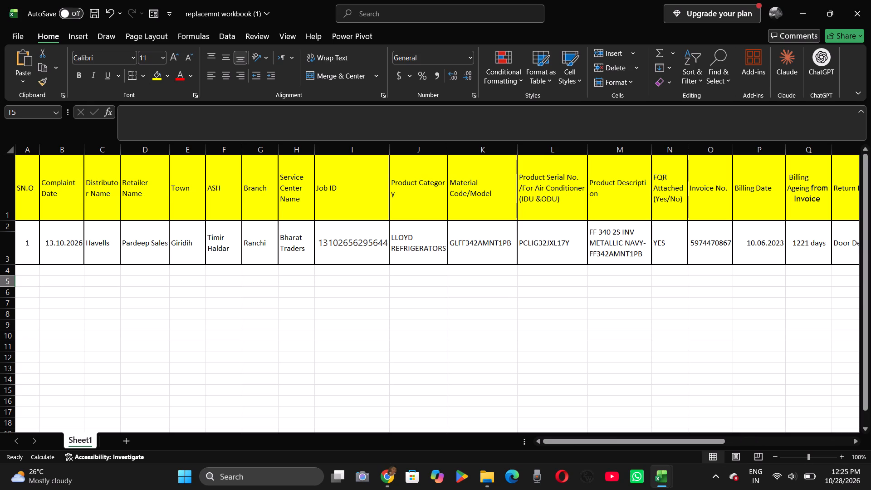
{"action": "left_click_drag", "start_coordinate": [449, 153], "coordinate": [454, 153]}
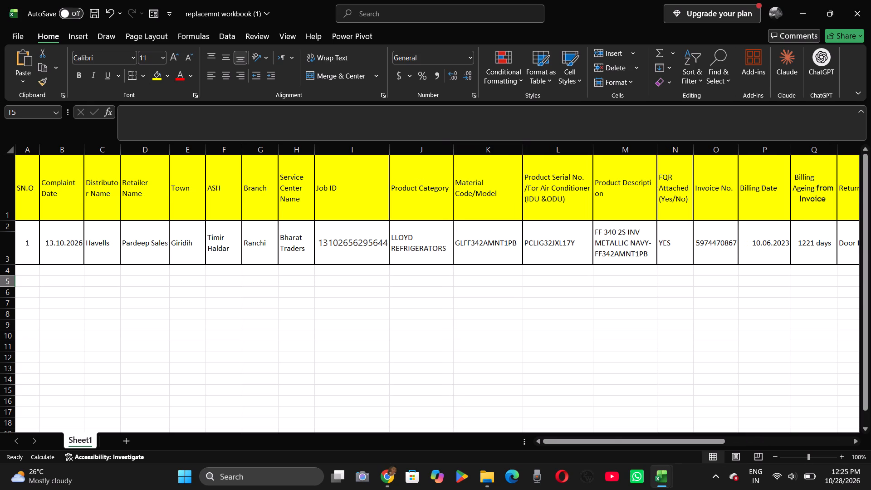
{"action": "left_click", "coordinate": [494, 302]}
{"action": "scroll", "coordinate": [494, 302], "scroll_direction": "left", "scroll_amount": 1}
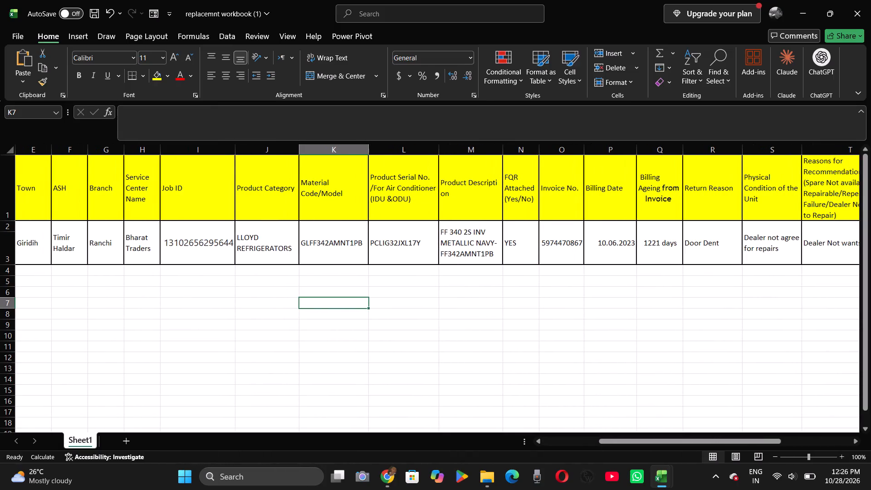
{"action": "left_click", "coordinate": [503, 160]}
{"action": "left_click_drag", "start_coordinate": [502, 154], "coordinate": [508, 154]}
{"action": "left_click", "coordinate": [520, 302]}
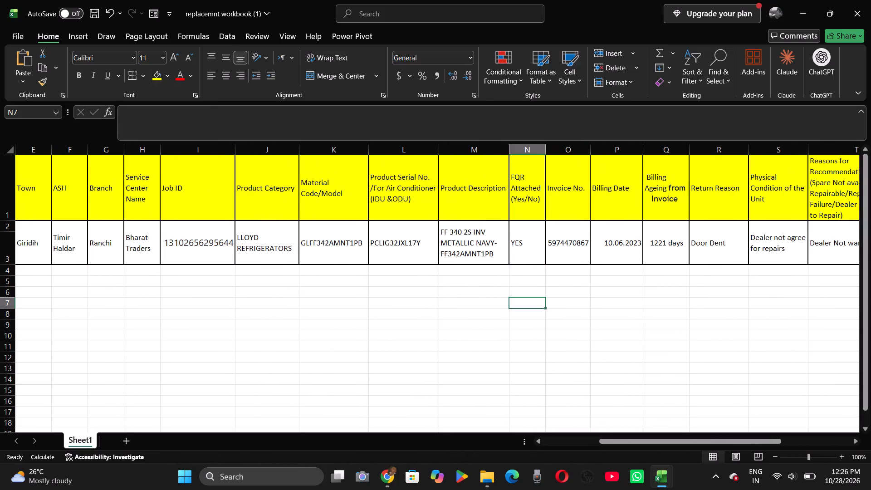
Save the replacement workbook.
{"action": "scroll", "coordinate": [520, 302], "scroll_direction": "left", "scroll_amount": 1}
{"action": "scroll", "coordinate": [520, 302], "scroll_direction": "right", "scroll_amount": 1}
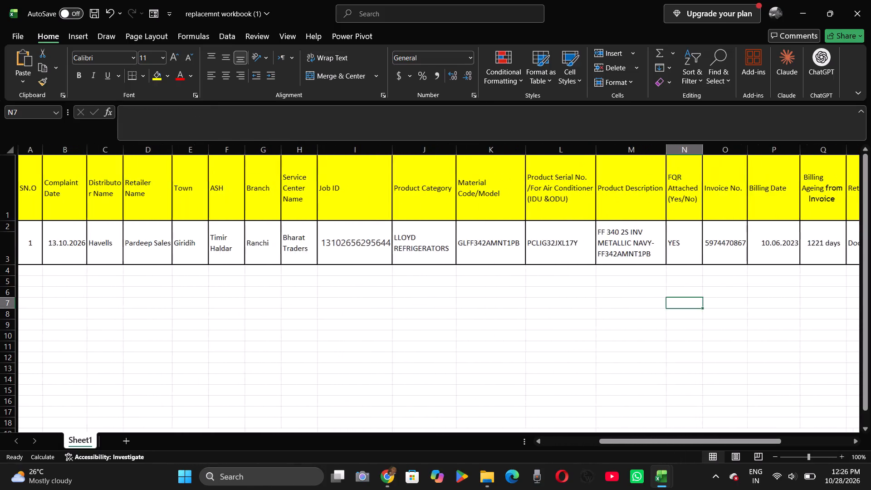
{"action": "key", "text": "ctrl+s"}
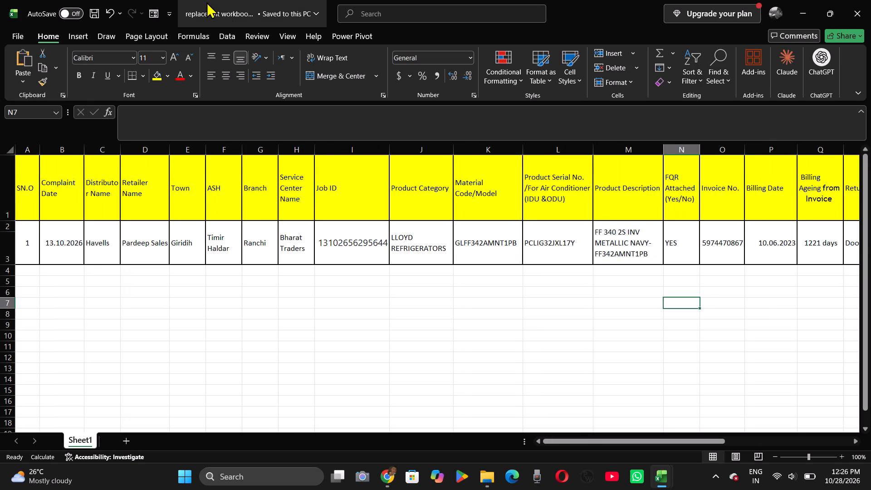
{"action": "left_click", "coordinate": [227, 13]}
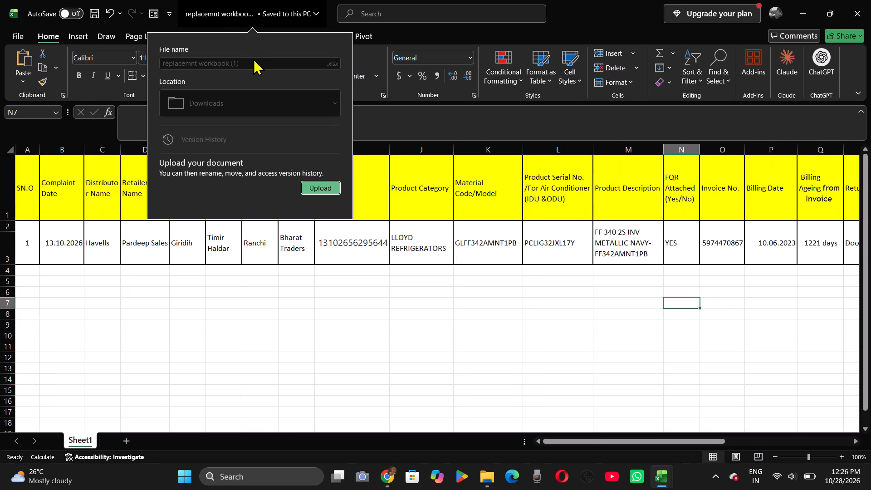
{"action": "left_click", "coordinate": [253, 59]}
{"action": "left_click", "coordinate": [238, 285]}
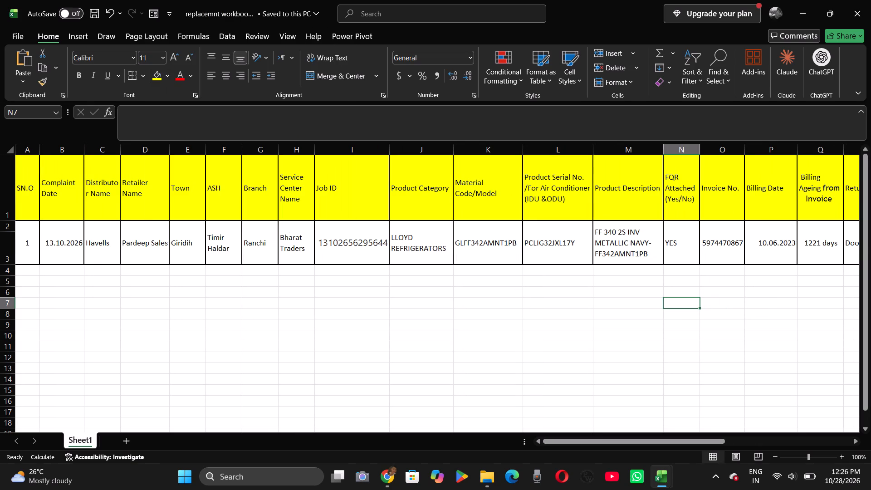
Close the replacement workbook.
{"action": "left_click", "coordinate": [854, 5]}
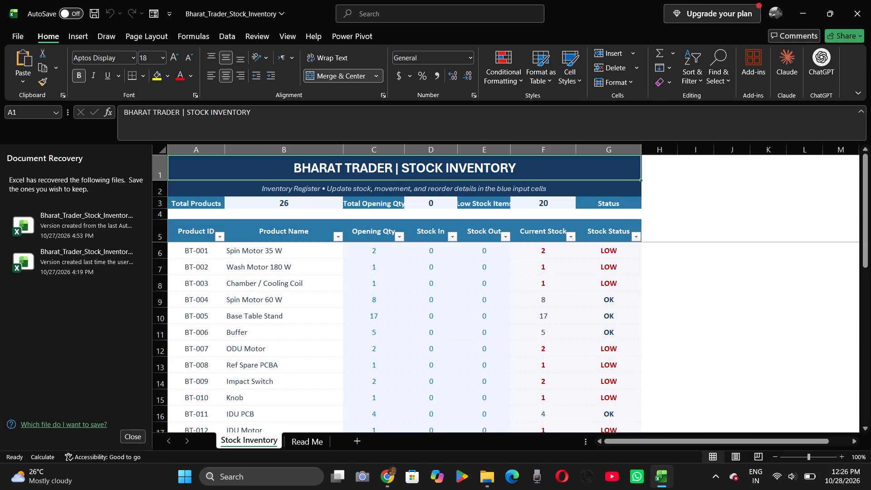
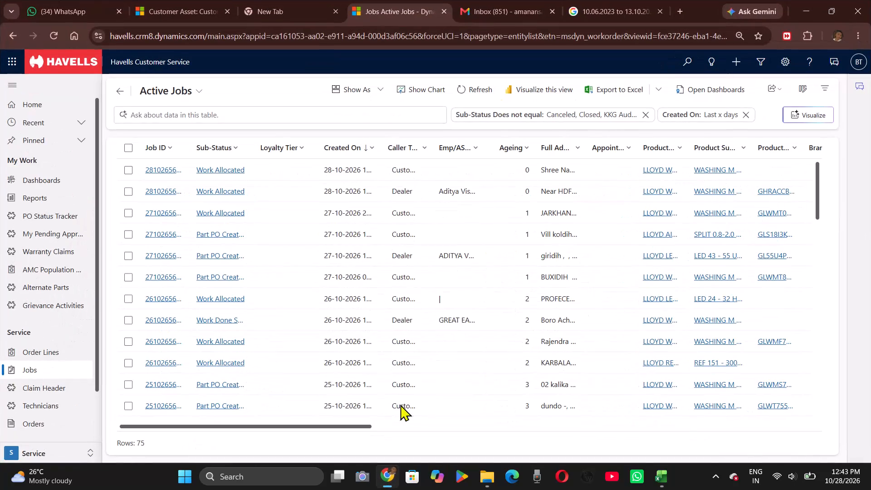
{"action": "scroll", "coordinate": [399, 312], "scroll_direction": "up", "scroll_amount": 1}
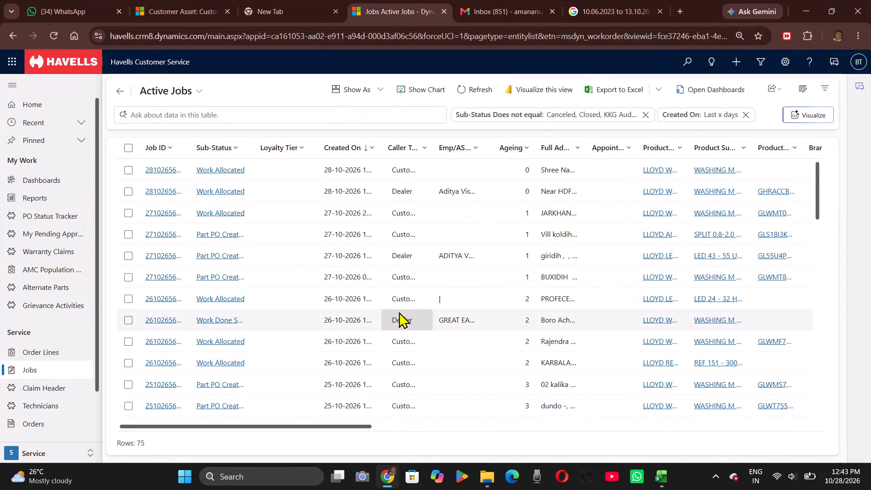
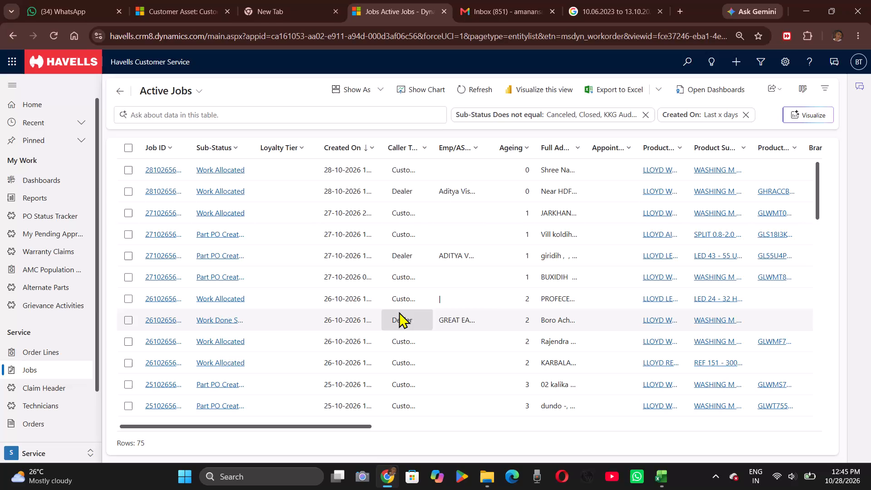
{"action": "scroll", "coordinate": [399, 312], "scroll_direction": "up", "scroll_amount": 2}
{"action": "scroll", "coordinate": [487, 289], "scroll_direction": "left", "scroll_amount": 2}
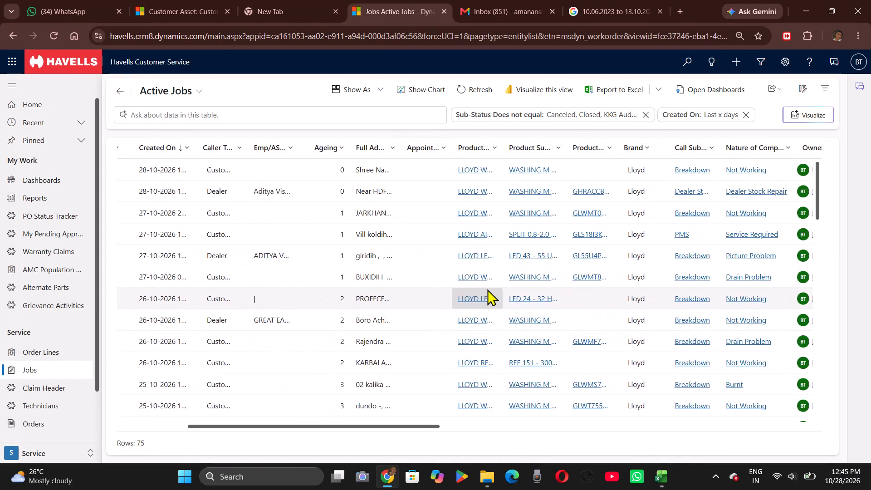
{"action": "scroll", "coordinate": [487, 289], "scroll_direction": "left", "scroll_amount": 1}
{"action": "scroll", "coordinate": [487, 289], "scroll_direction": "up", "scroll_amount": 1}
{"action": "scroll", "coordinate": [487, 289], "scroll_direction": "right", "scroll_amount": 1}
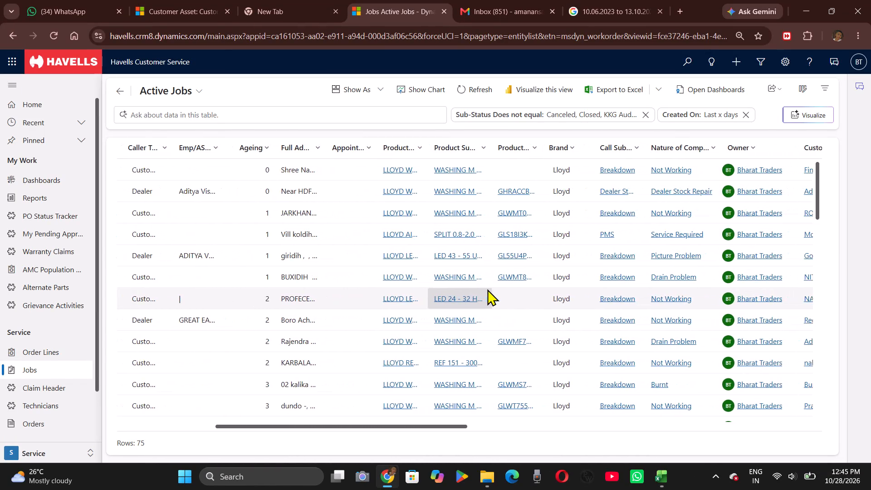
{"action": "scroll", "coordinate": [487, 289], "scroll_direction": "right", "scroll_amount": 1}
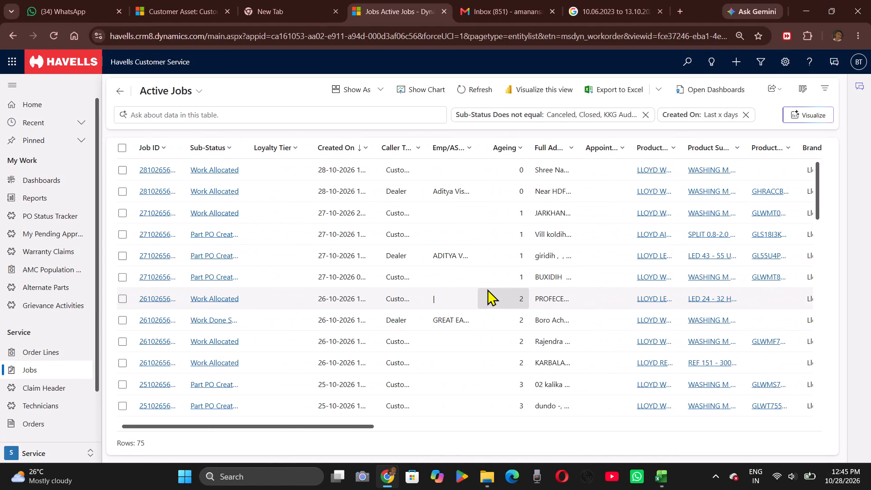
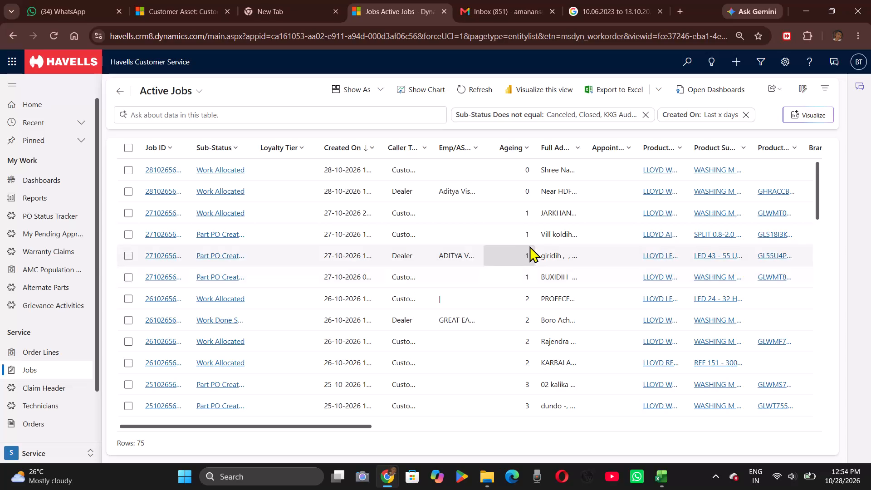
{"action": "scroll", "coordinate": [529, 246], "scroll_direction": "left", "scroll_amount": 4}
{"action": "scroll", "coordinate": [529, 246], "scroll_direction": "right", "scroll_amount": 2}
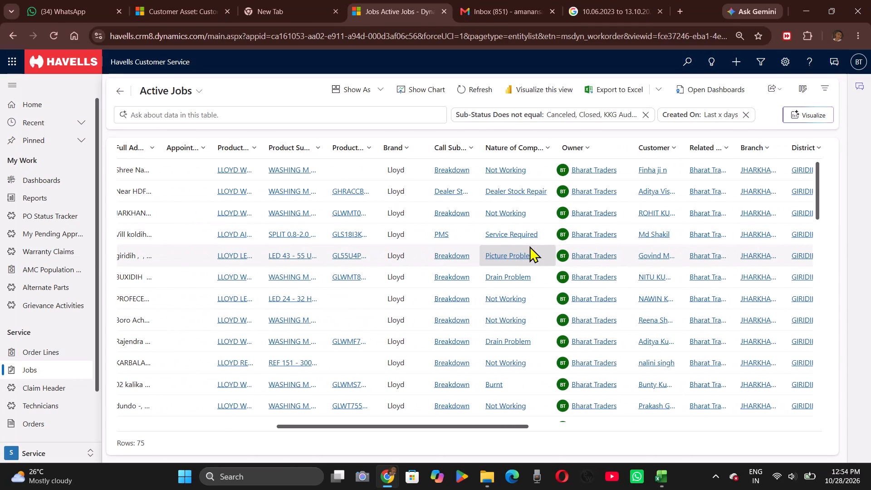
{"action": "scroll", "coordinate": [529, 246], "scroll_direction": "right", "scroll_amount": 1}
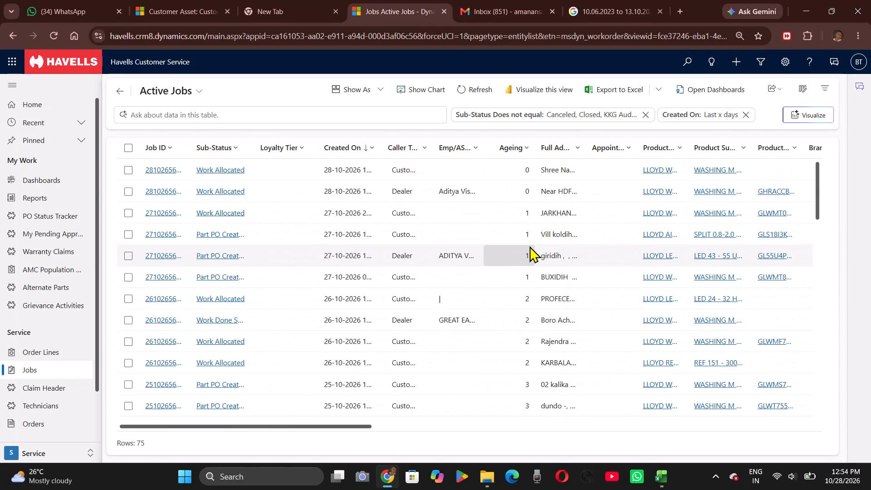
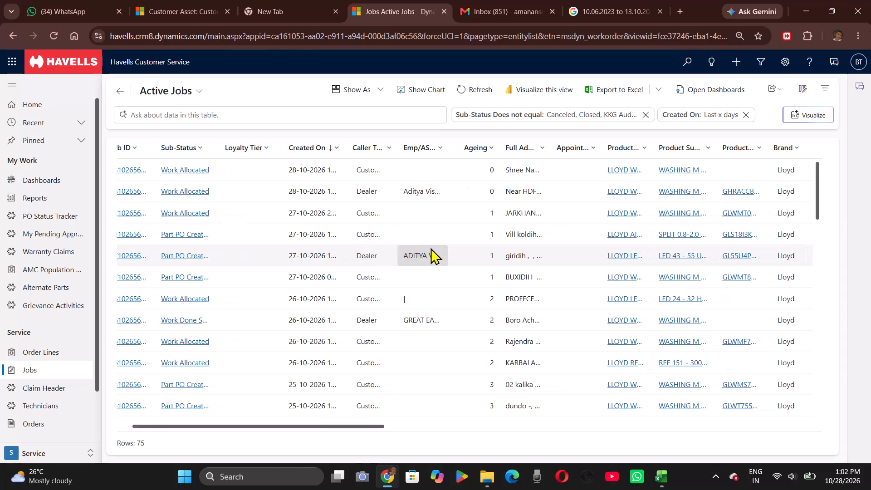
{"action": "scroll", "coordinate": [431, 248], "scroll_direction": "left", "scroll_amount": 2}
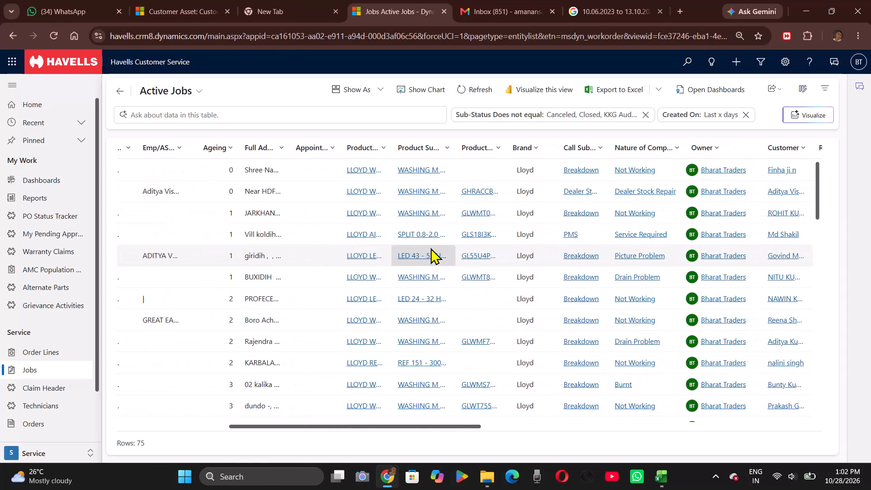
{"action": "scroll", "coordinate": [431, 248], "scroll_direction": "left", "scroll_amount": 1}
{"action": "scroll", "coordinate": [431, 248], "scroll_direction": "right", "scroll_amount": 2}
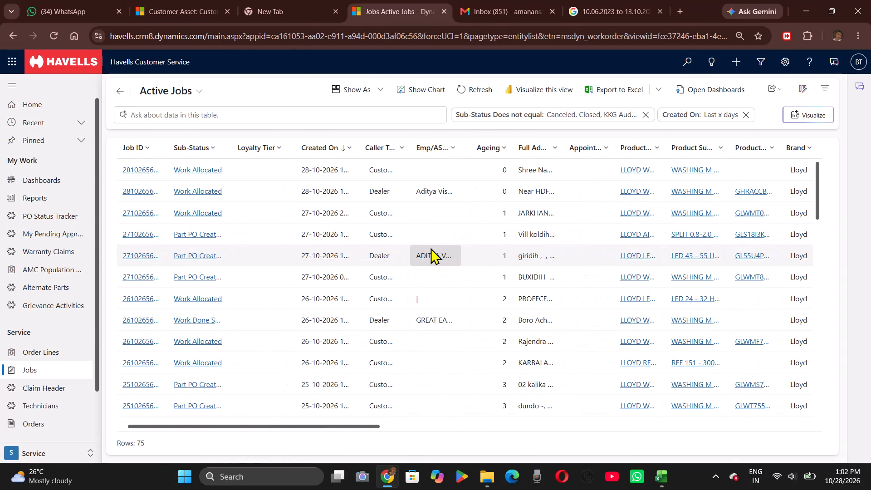